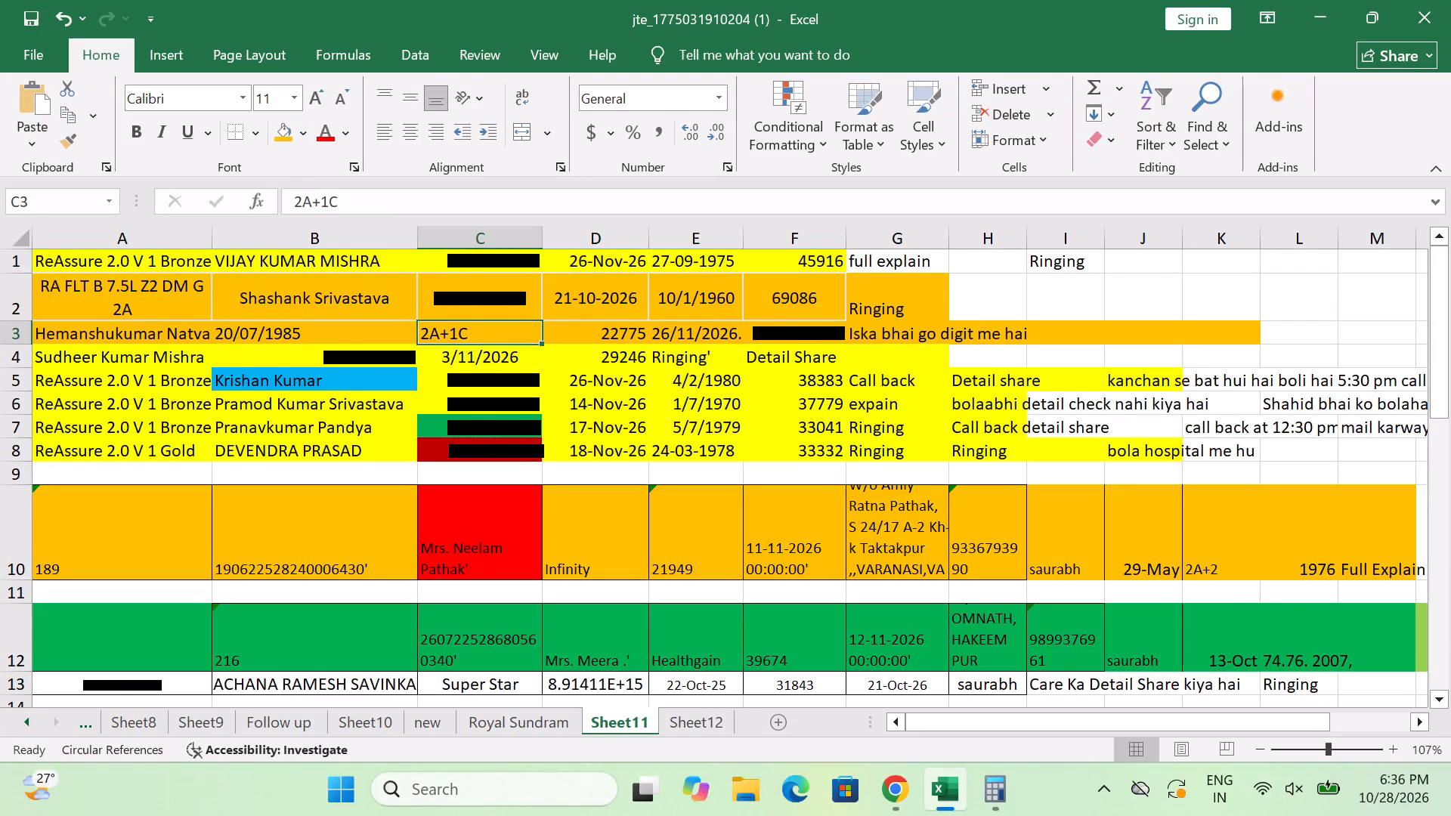
Select the date cell C4 in the fourth customer record on Sheet11.
left_click(497, 352)
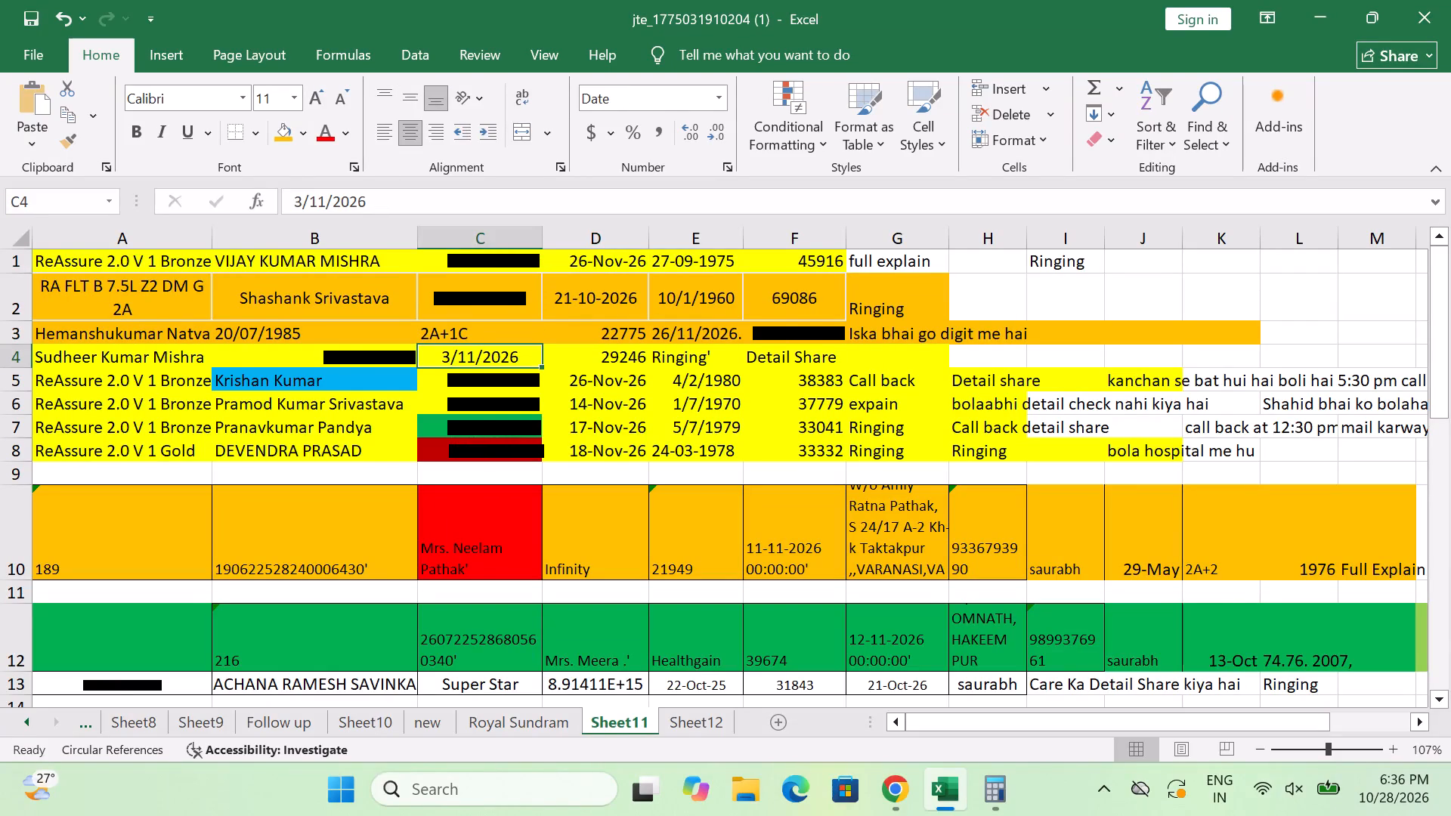
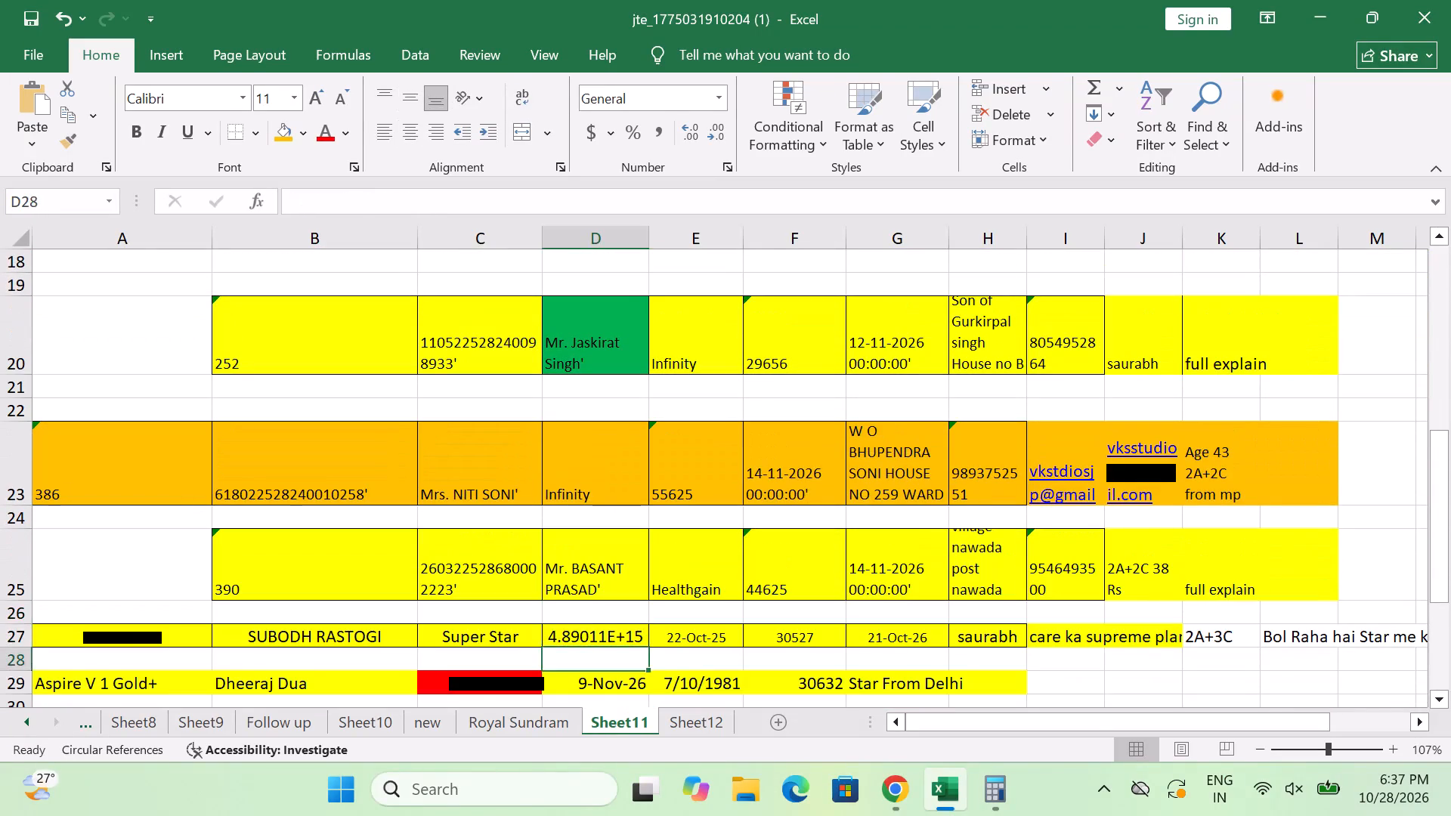
Review the customer policy and call follow-up records on Sheet11 from row 29 through row 41.
key("Down")
key("Down")
key("Down")
key("Down")
key("Down")
key("Down")
key("Down")
key("Down")
key("Down")
key("Down")
key("Down")
key("Down")
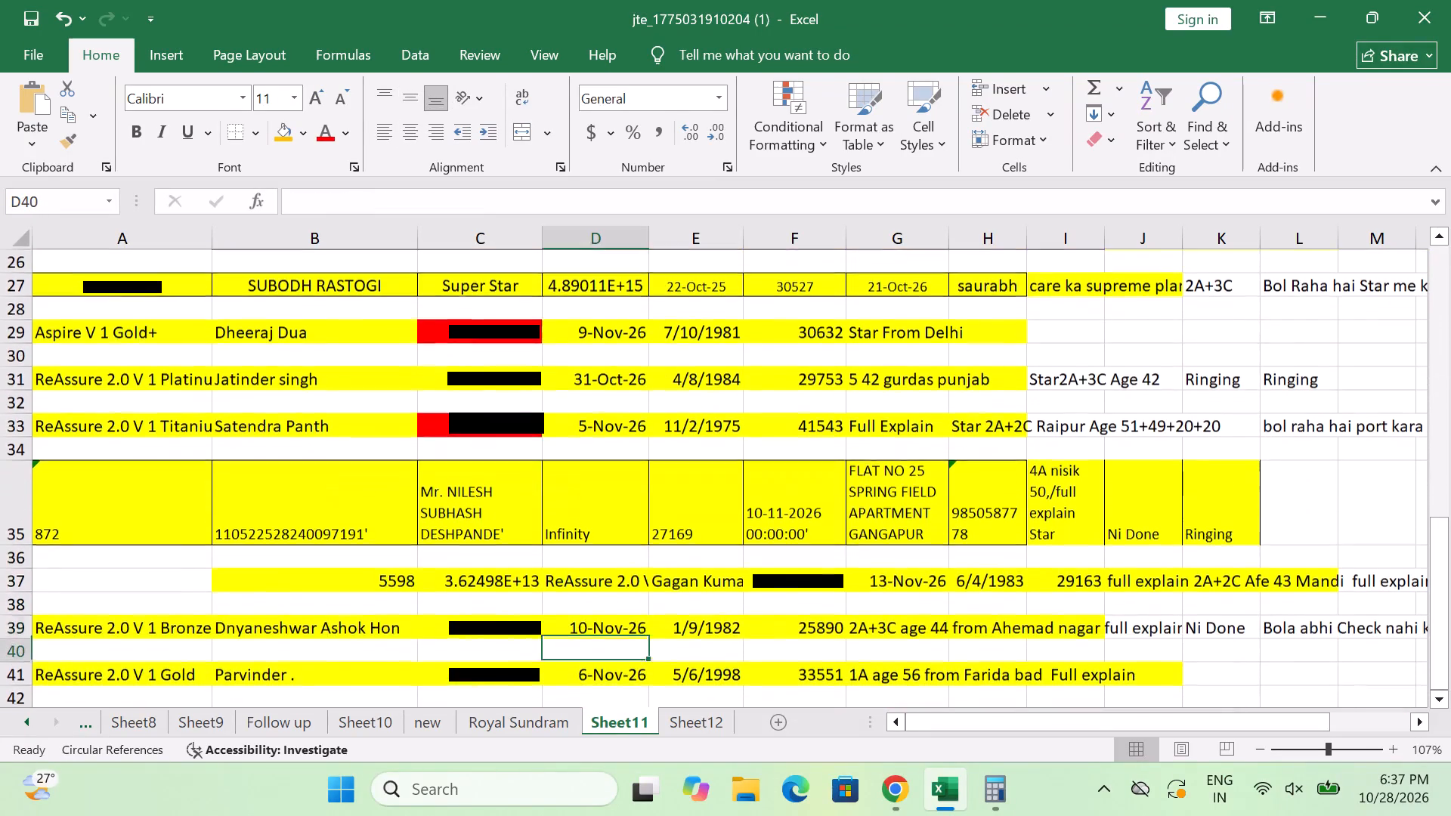
key("Down")
key("Down")
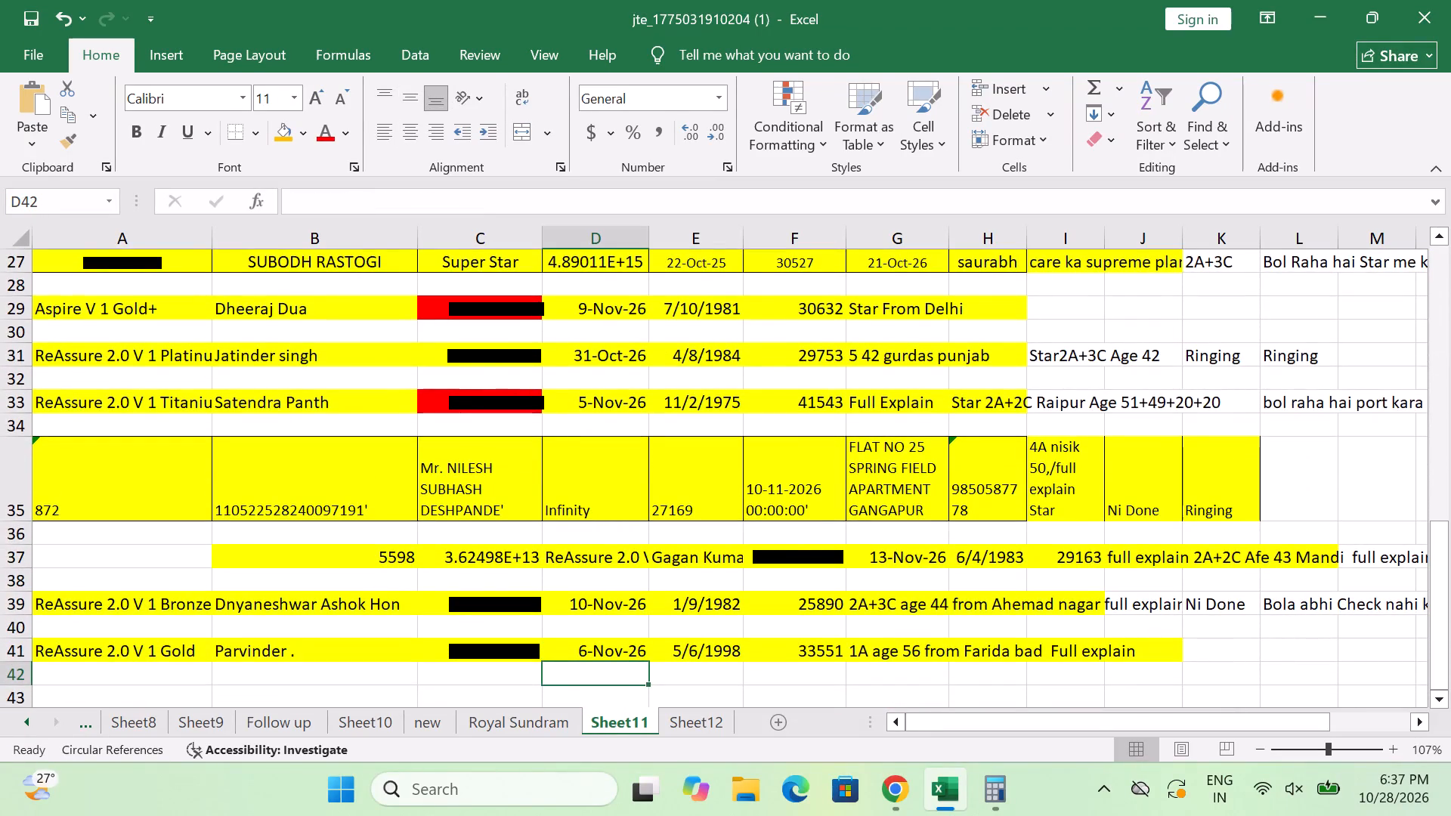
Open cell C41 for editing in the ReAssure 2.0 V 1 Gold customer record on Sheet11.
left_click(500, 650)
triple_click(500, 650)
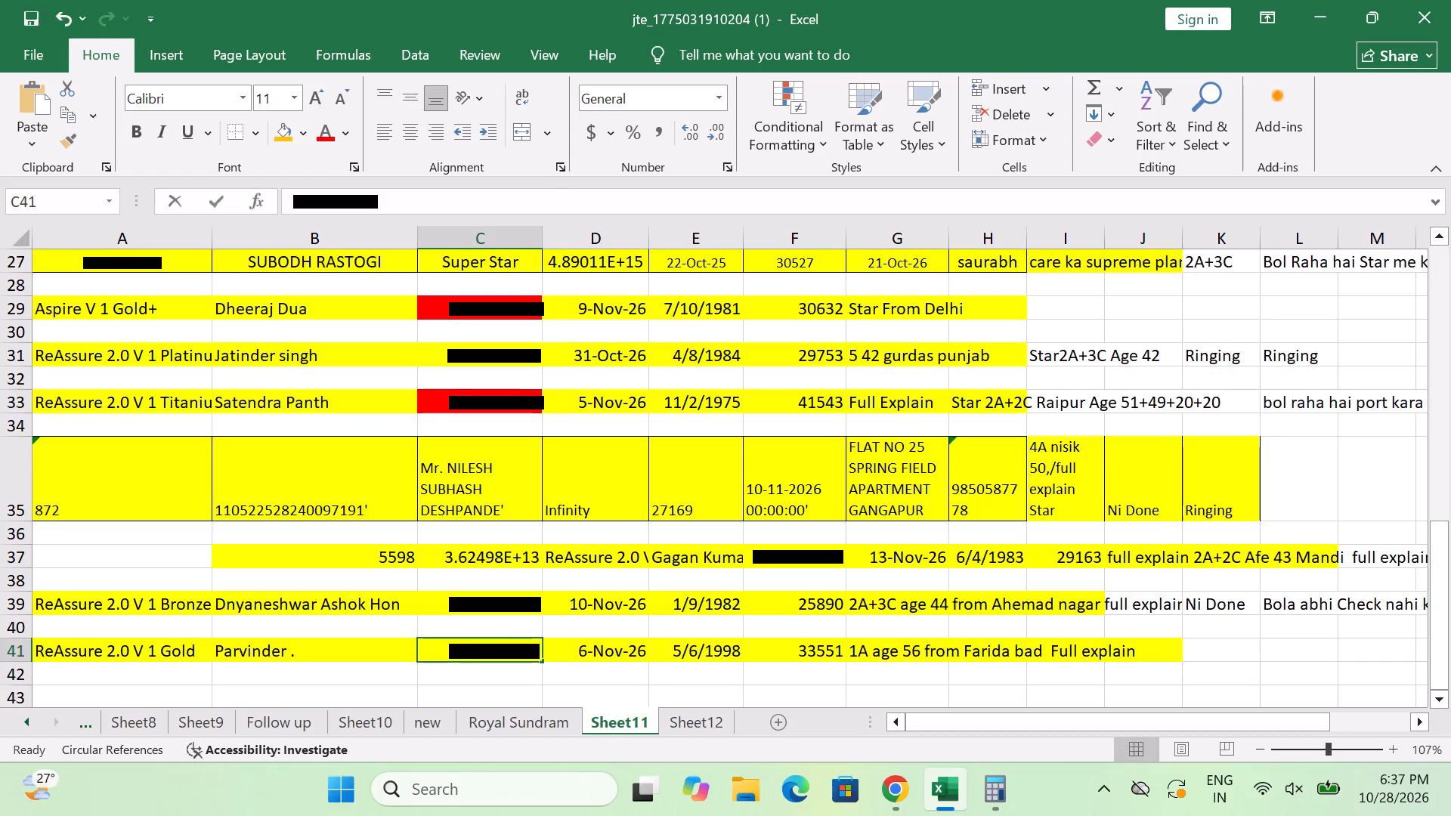
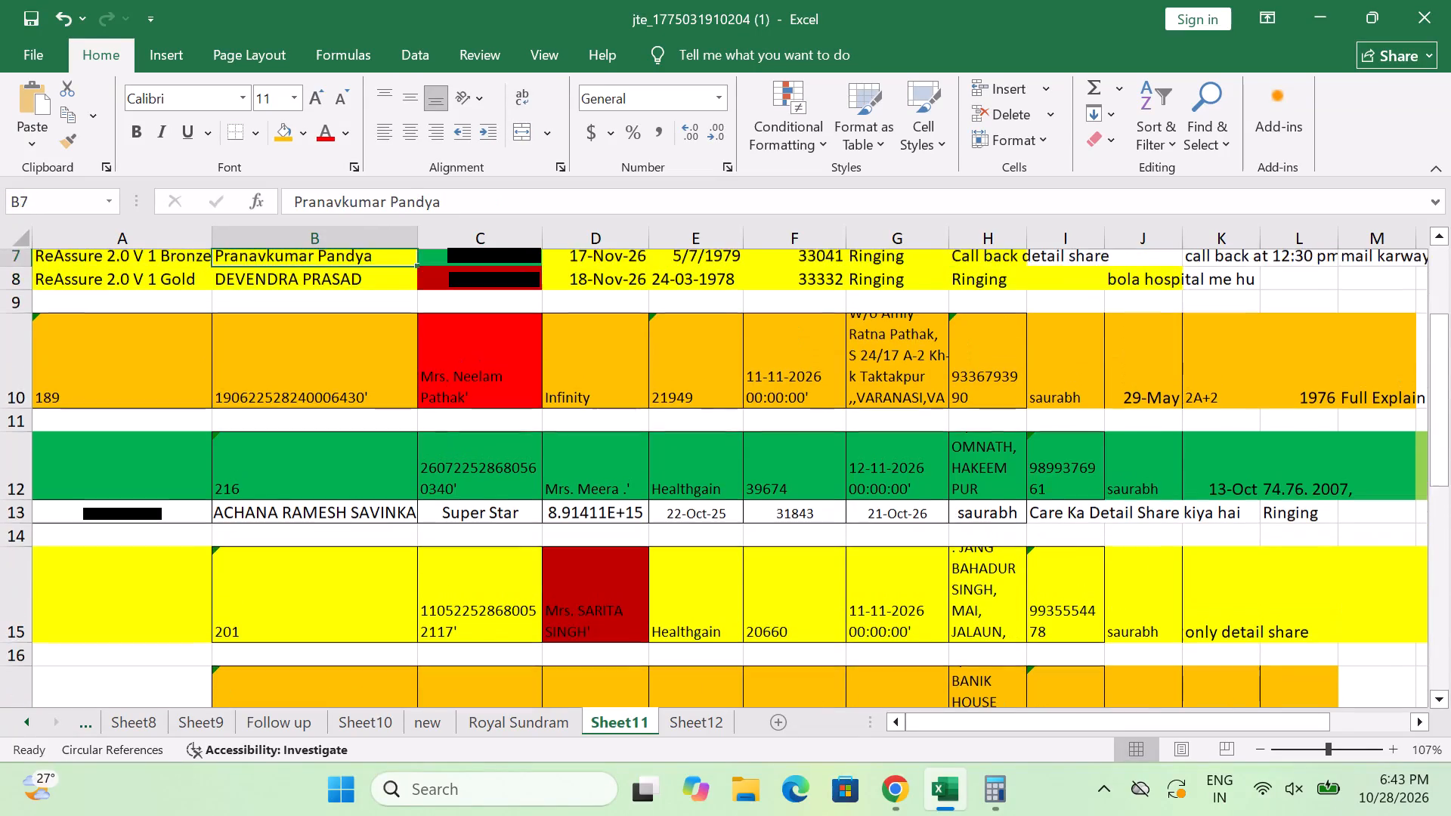
Review the customer policy and call follow-up records on Sheet11 from row 2 through the Gold record in row 41.
key("Down")
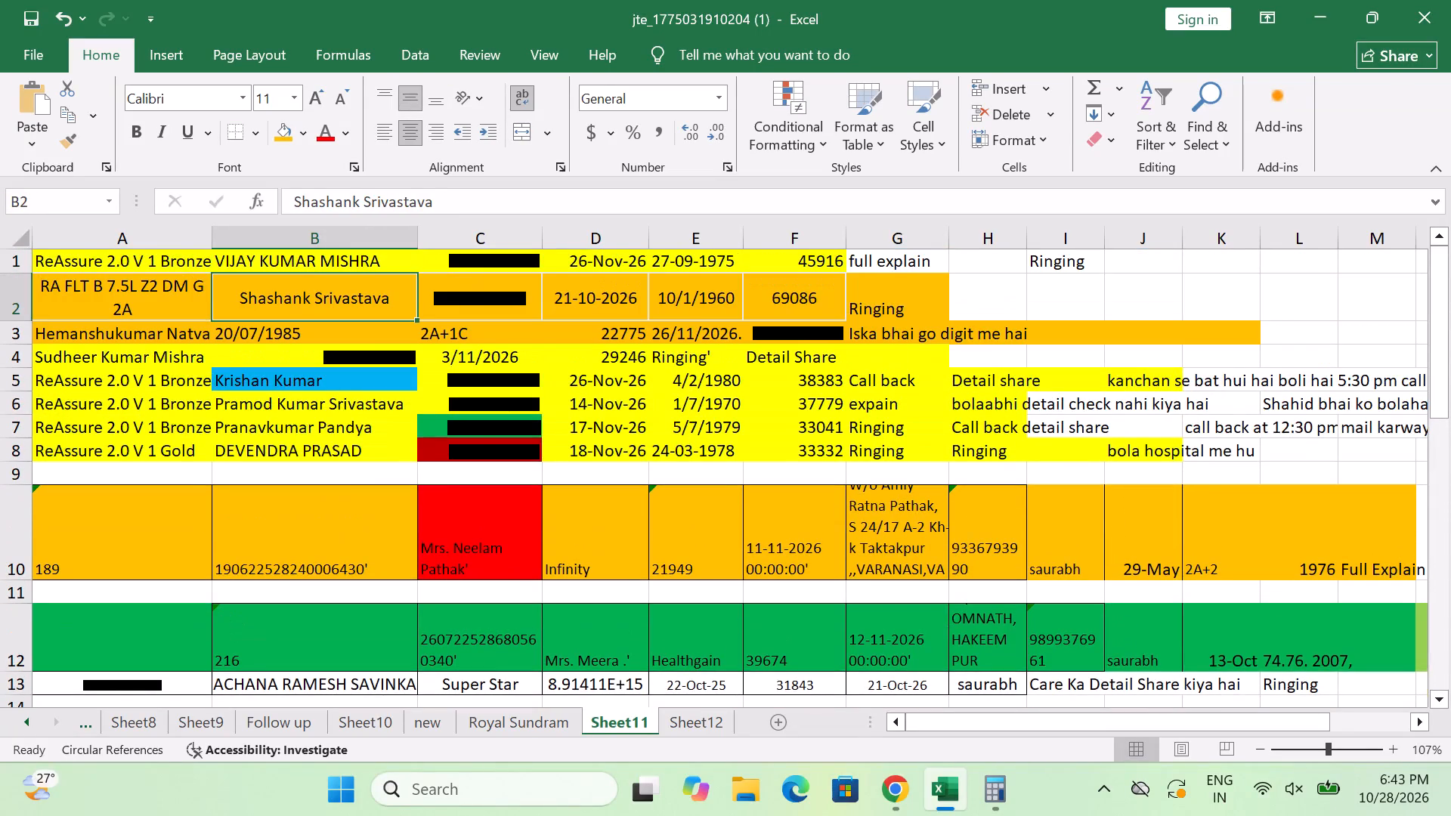
key("Right")
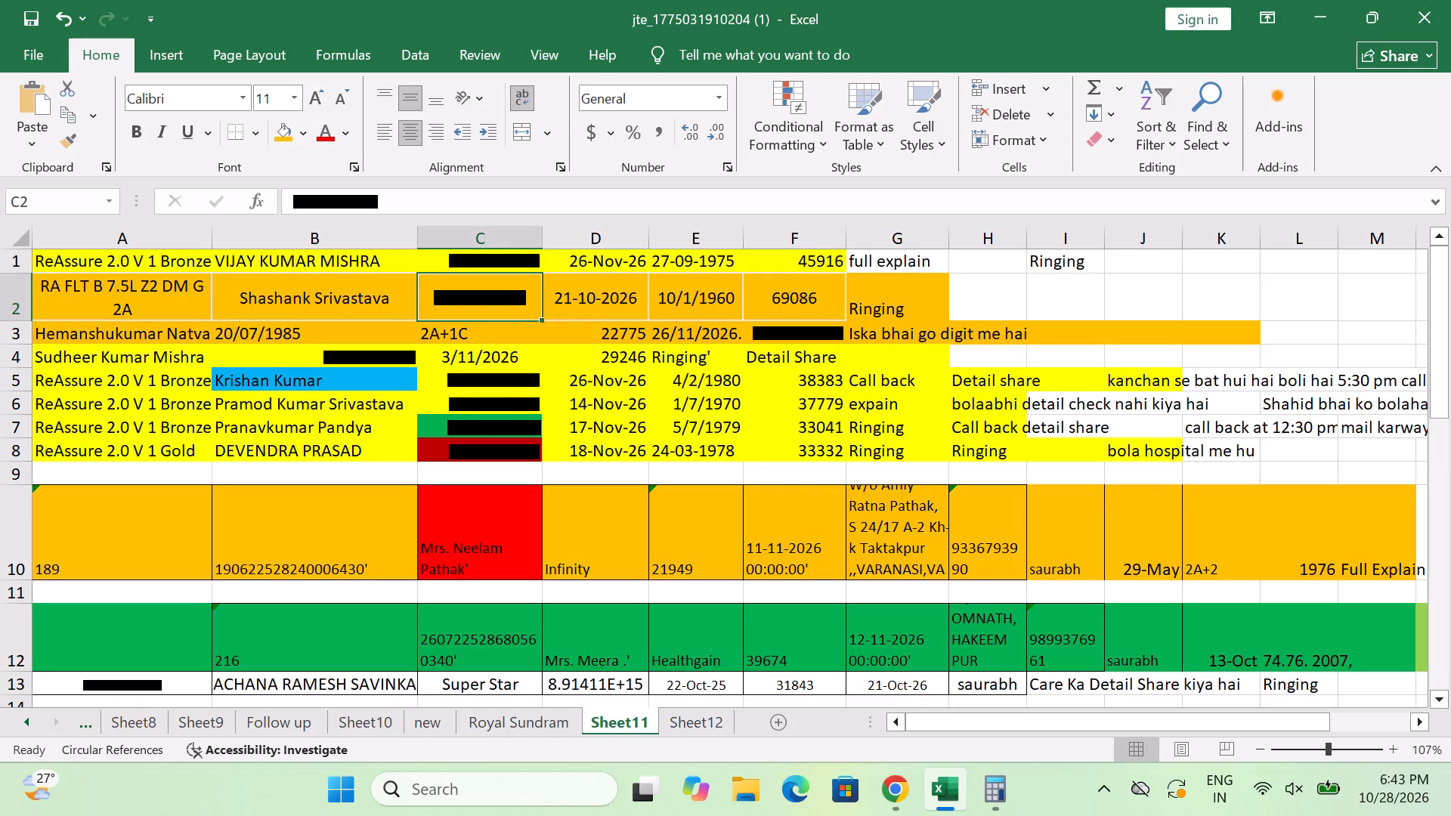
key("Down")
key("Down")
key("Down")
key("Down")
key("Down")
key("Down")
key("Down")
key("Down")
key("Down")
key("Down")
key("Down")
key("Down")
key("Down")
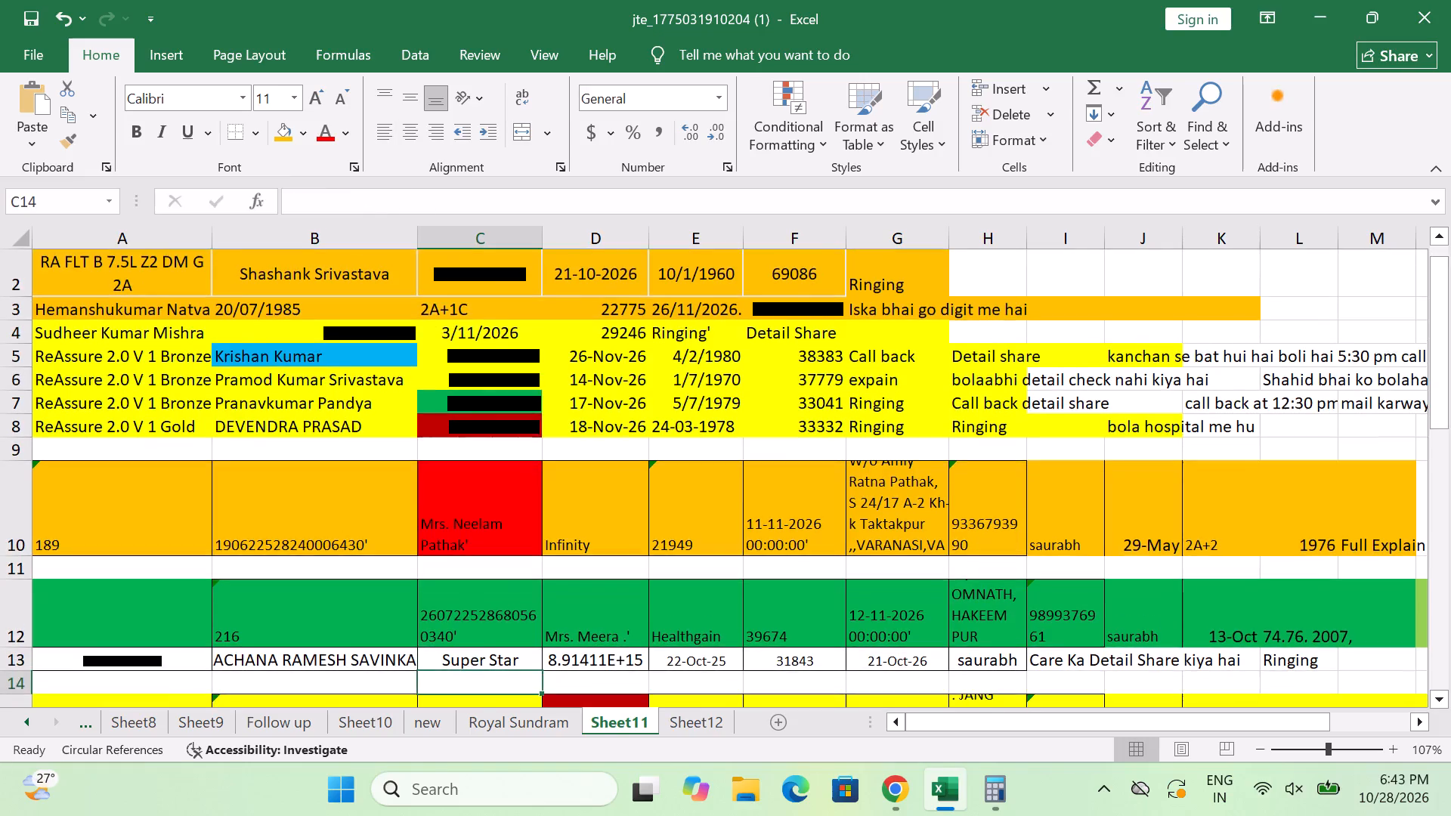
key("Down")
key("Down")
key("Down")
key("Down")
key("Down")
key("Down")
key("Down")
key("Down")
key("Down")
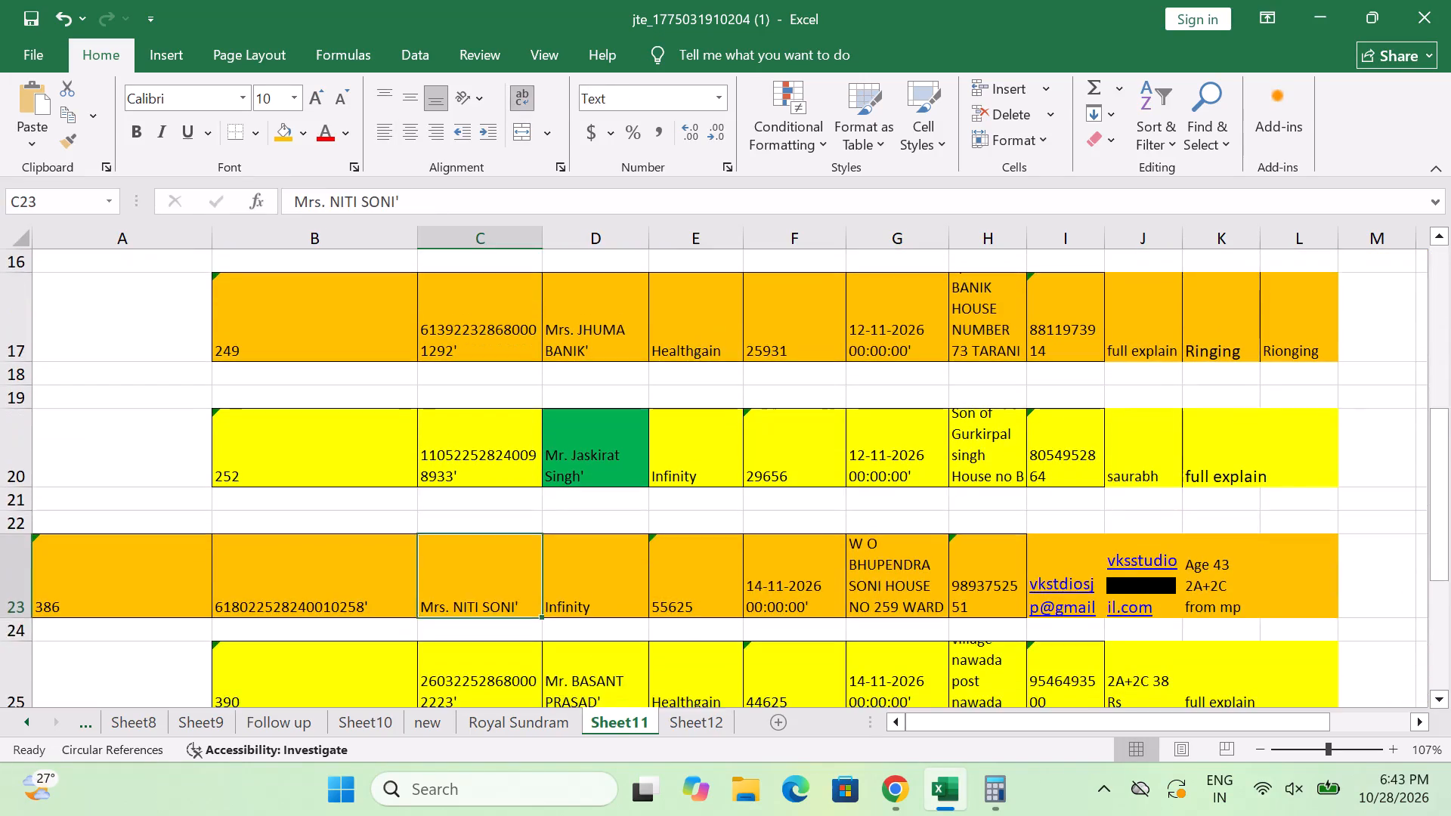
key("Down")
key("Down")
key("Down")
key("Down")
key("Down")
key("Down")
key("Down")
key("Down")
key("Down")
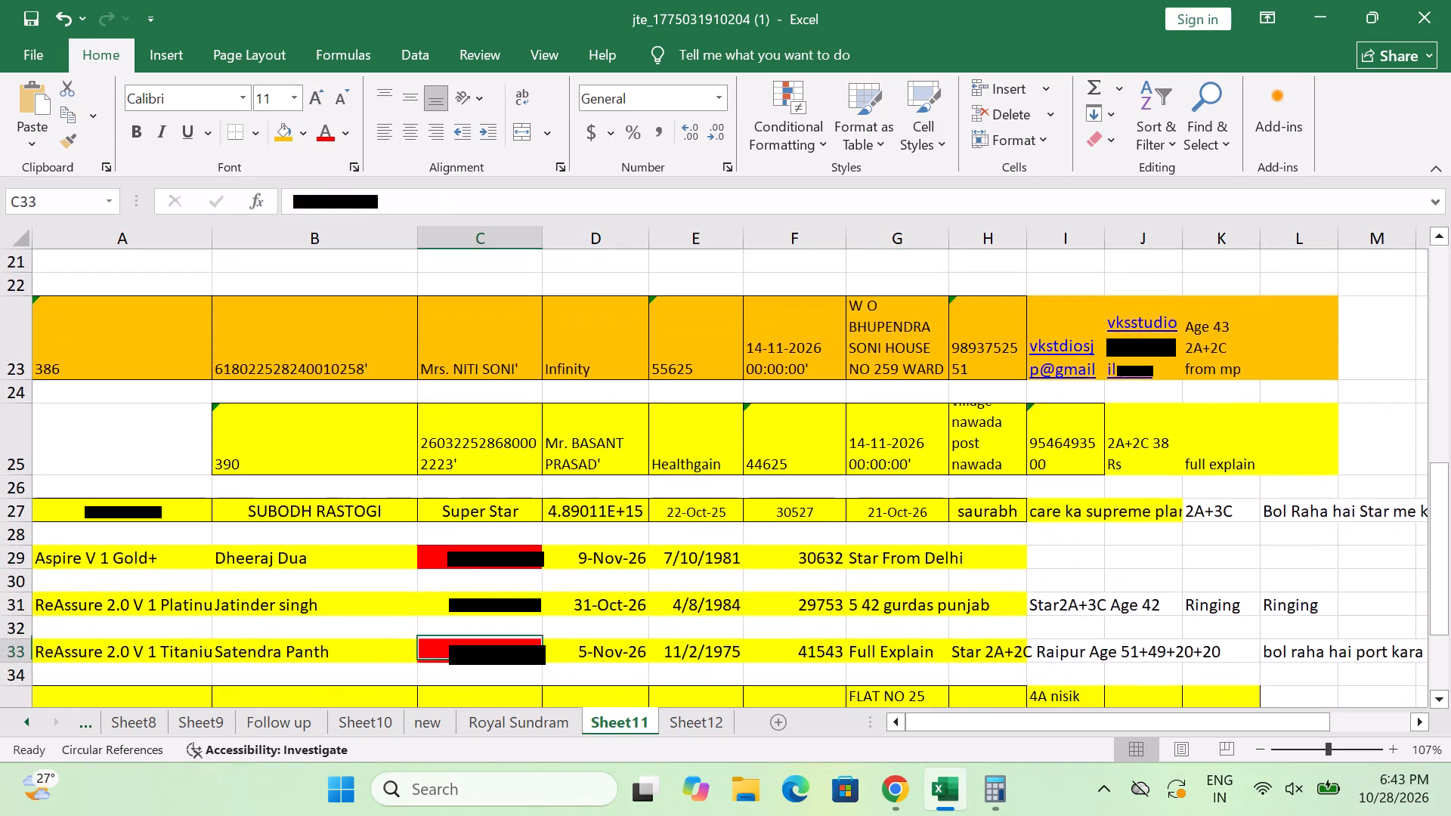
key("Down")
key("Down")
key("Down")
key("Down")
key("Down")
key("Down")
key("Down")
key("Down")
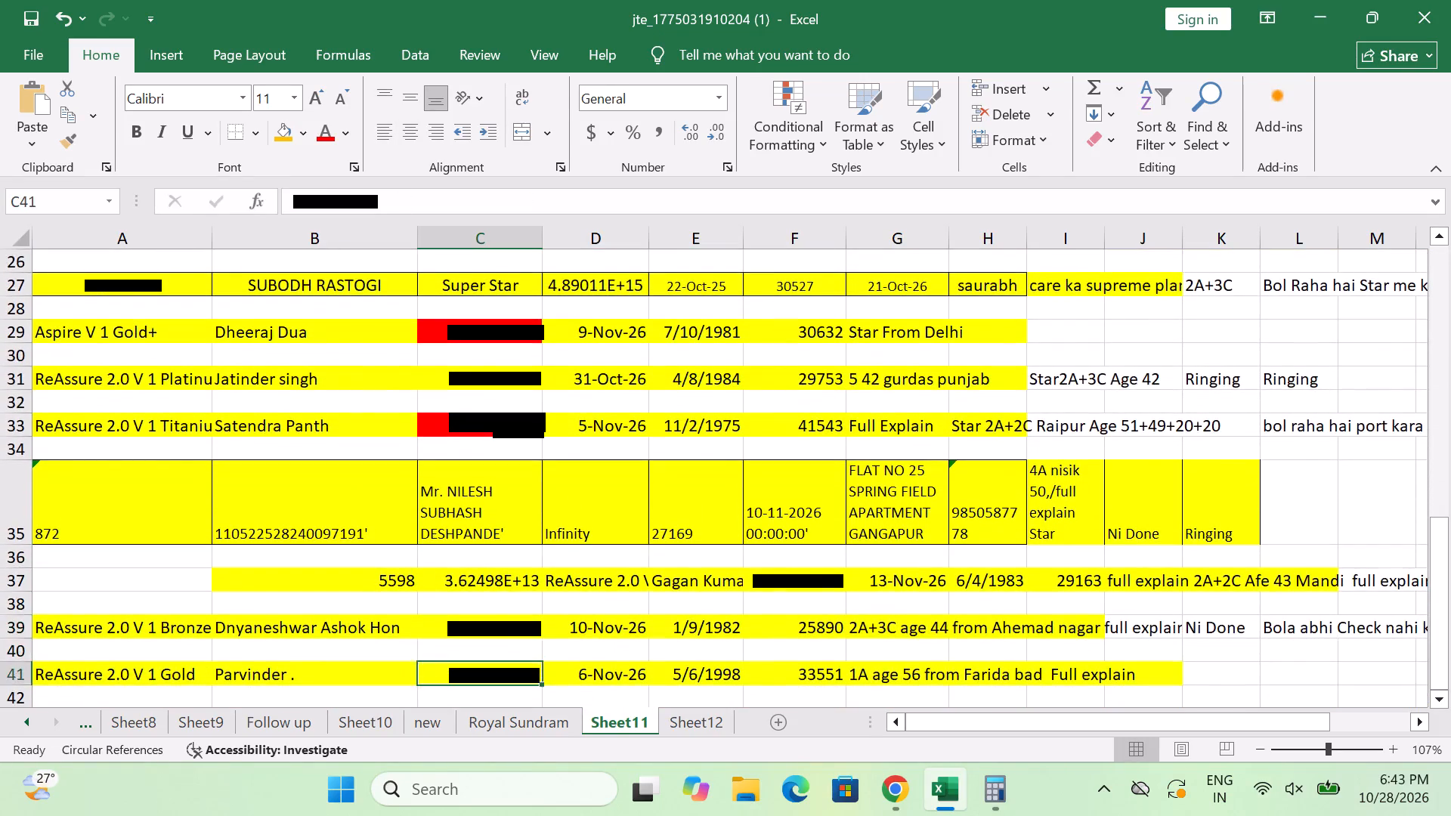
key("Down")
key("Down")
key("Down")
key("Up")
key("Up")
key("Up")
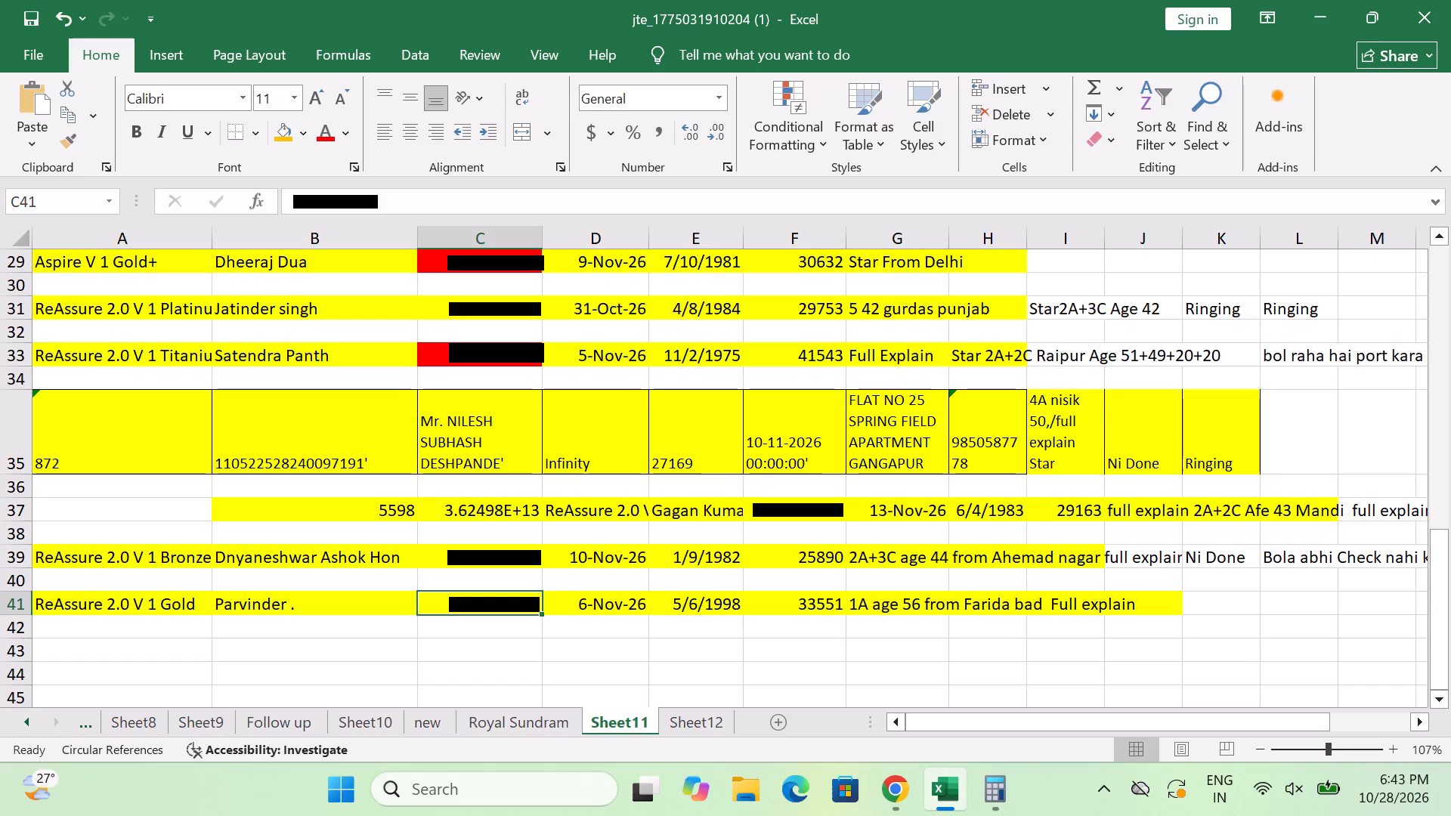
Switch from Sheet11 to the Royal Sundram sheet, looking briefly at Sheet12 on the way.
left_click(695, 718)
left_click(494, 710)
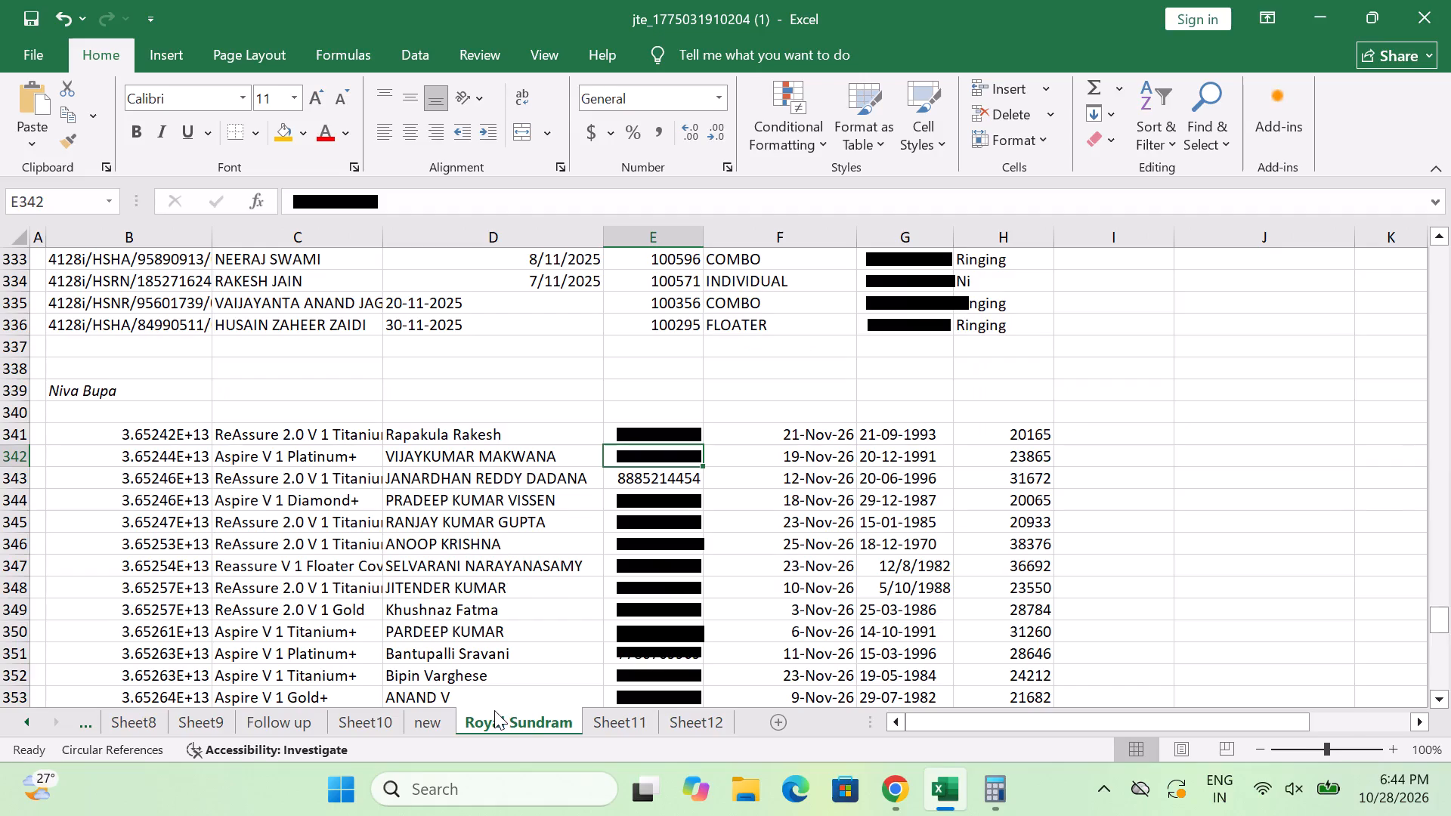
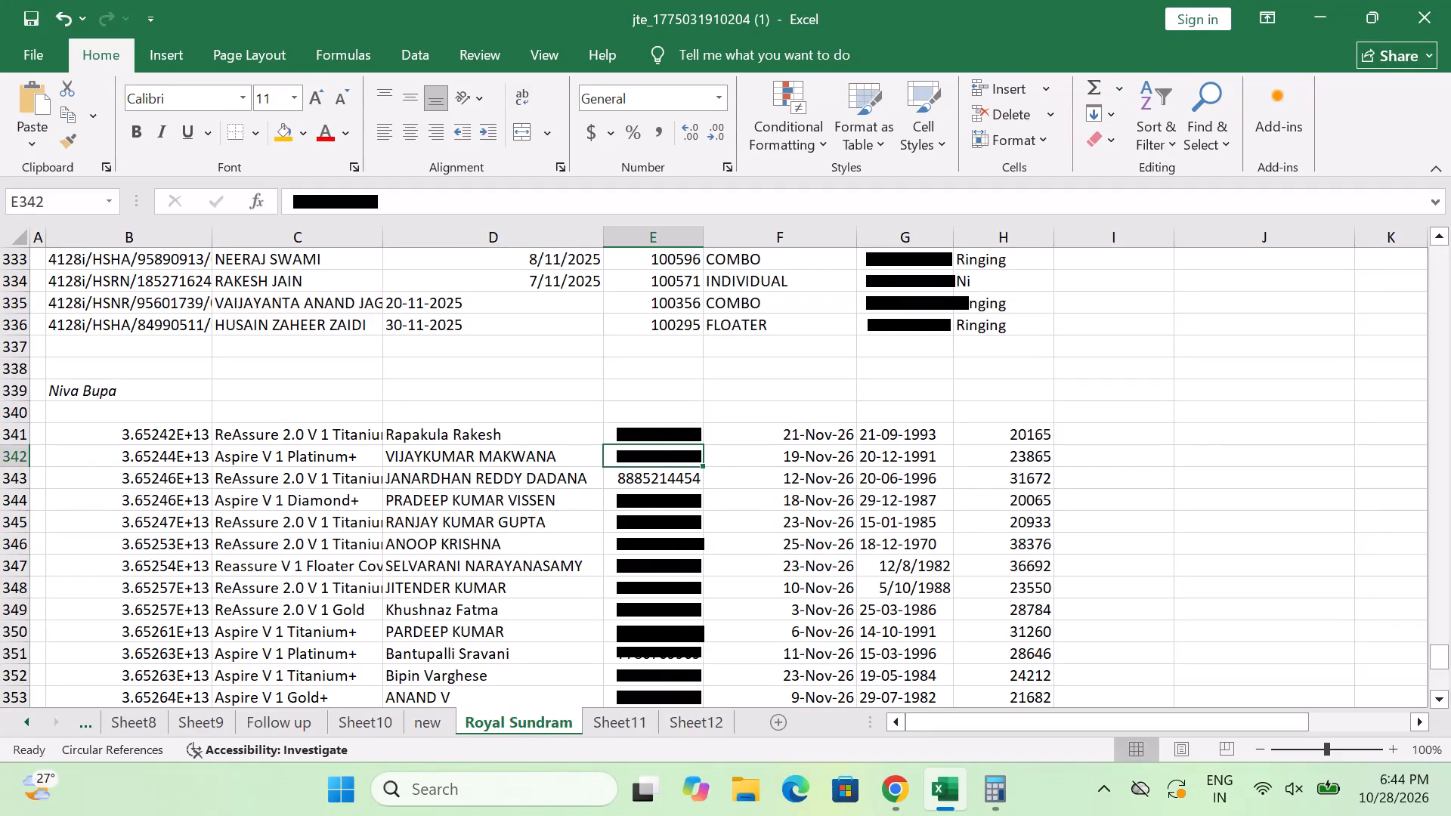
Record the call status "Ring/cut" in column I for the Niva Bupa customer in row 342.
left_click(1107, 456)
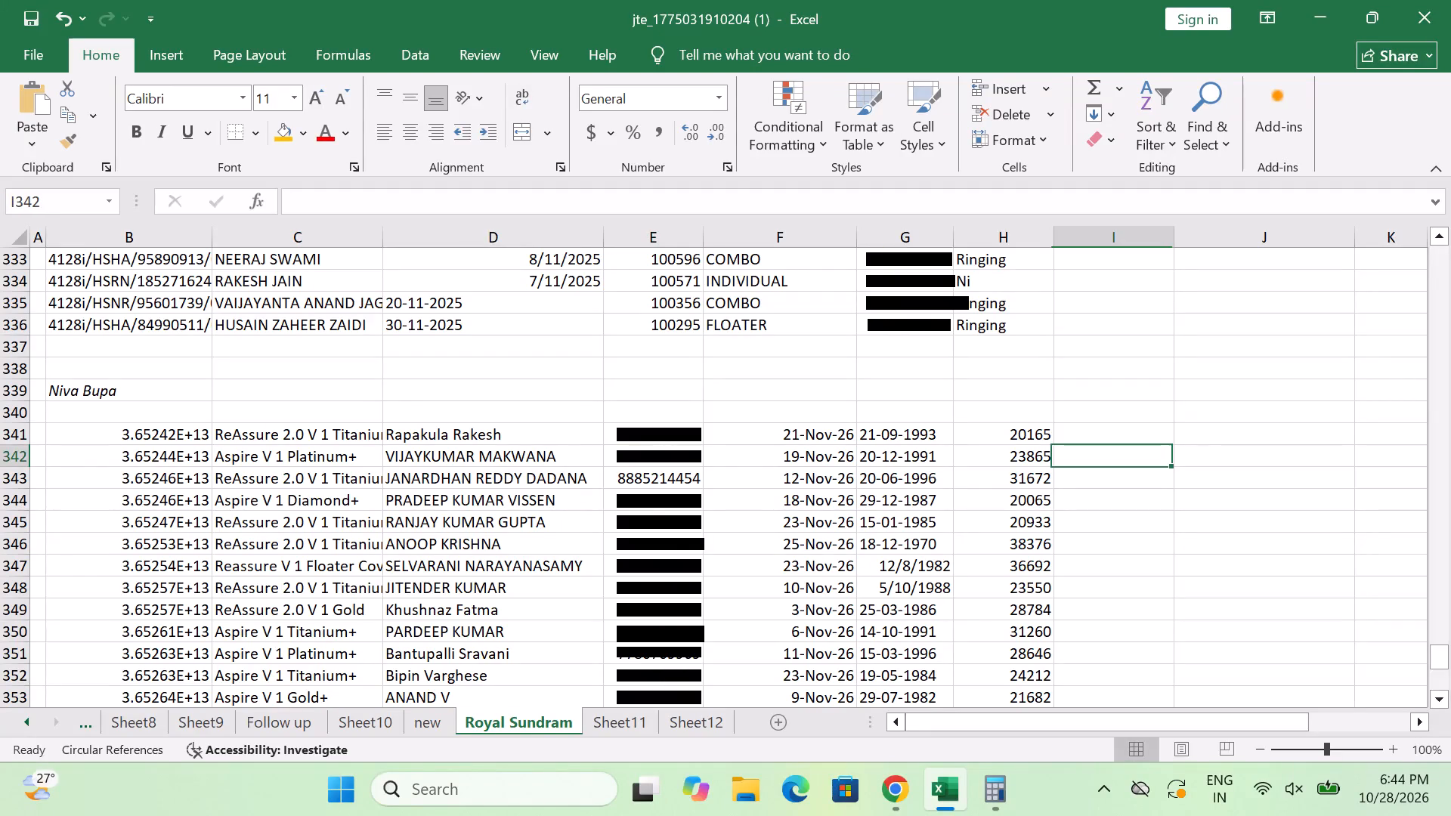
key("shift+r")
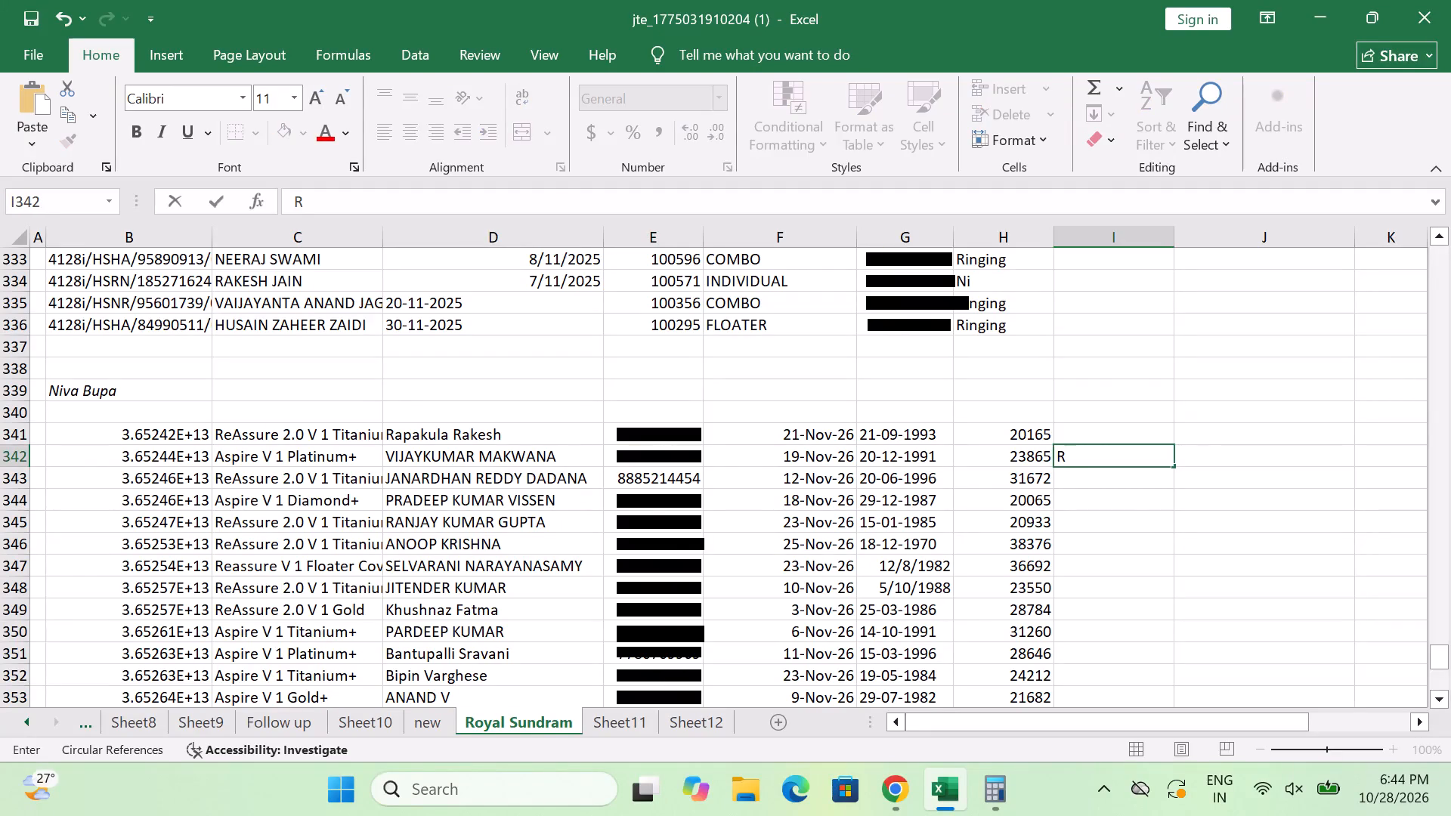
type("ing/cut")
key("Return")
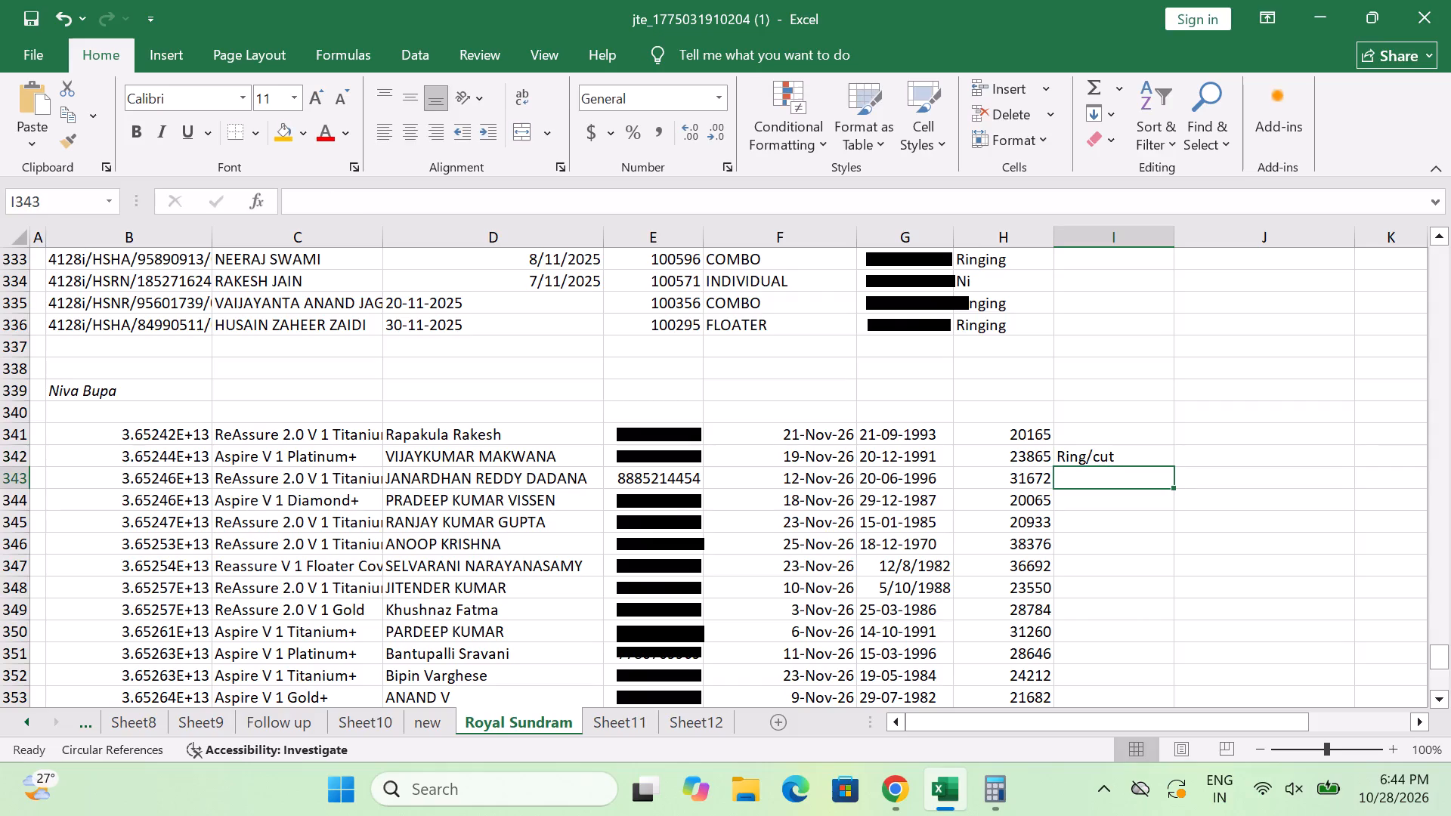
Go to the phone number of the next Niva Bupa customer, in row 343, for the follow-up call.
key("Left")
key("Left")
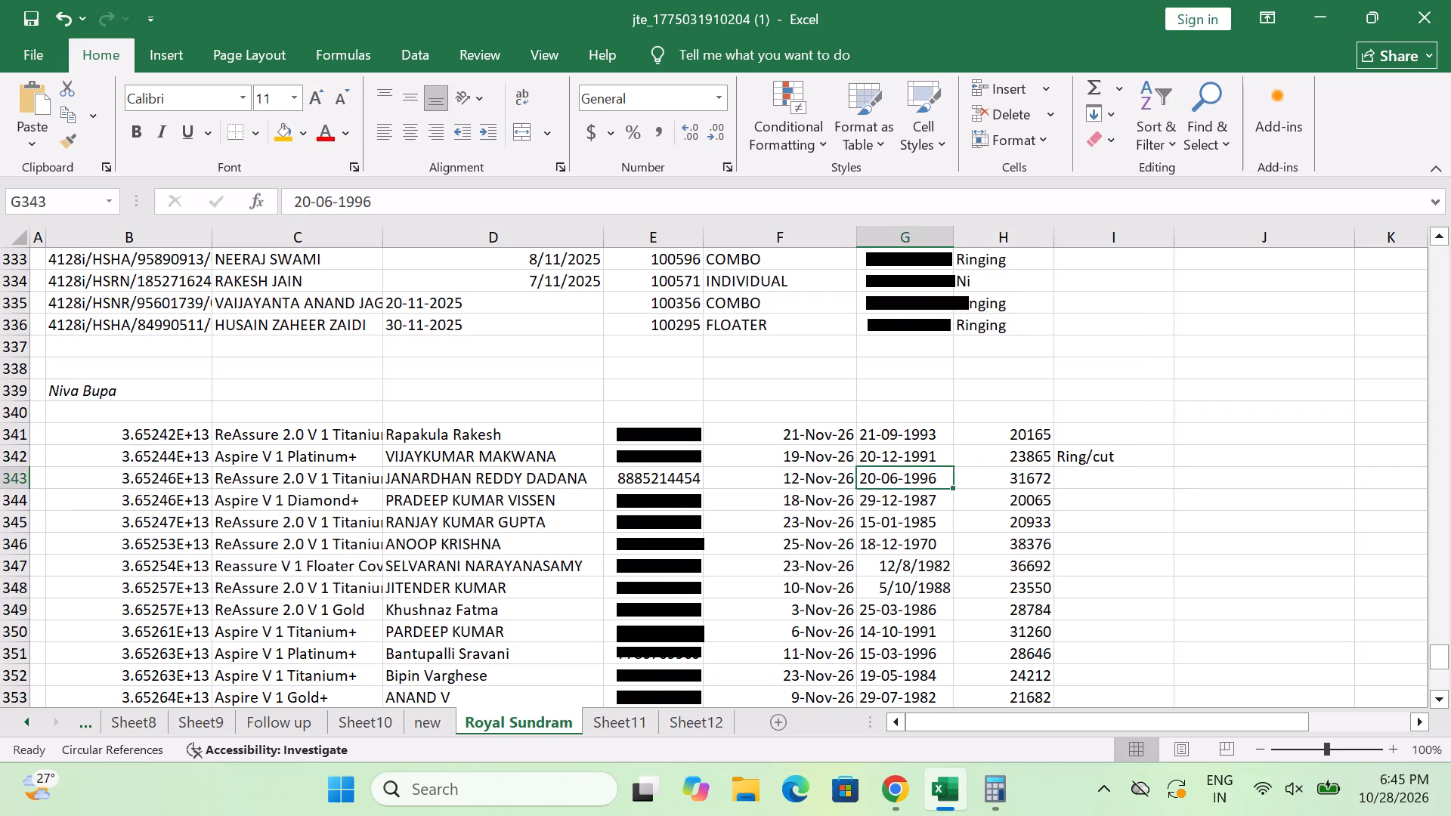
key("Left")
key("Left")
key("Left")
key("Right")
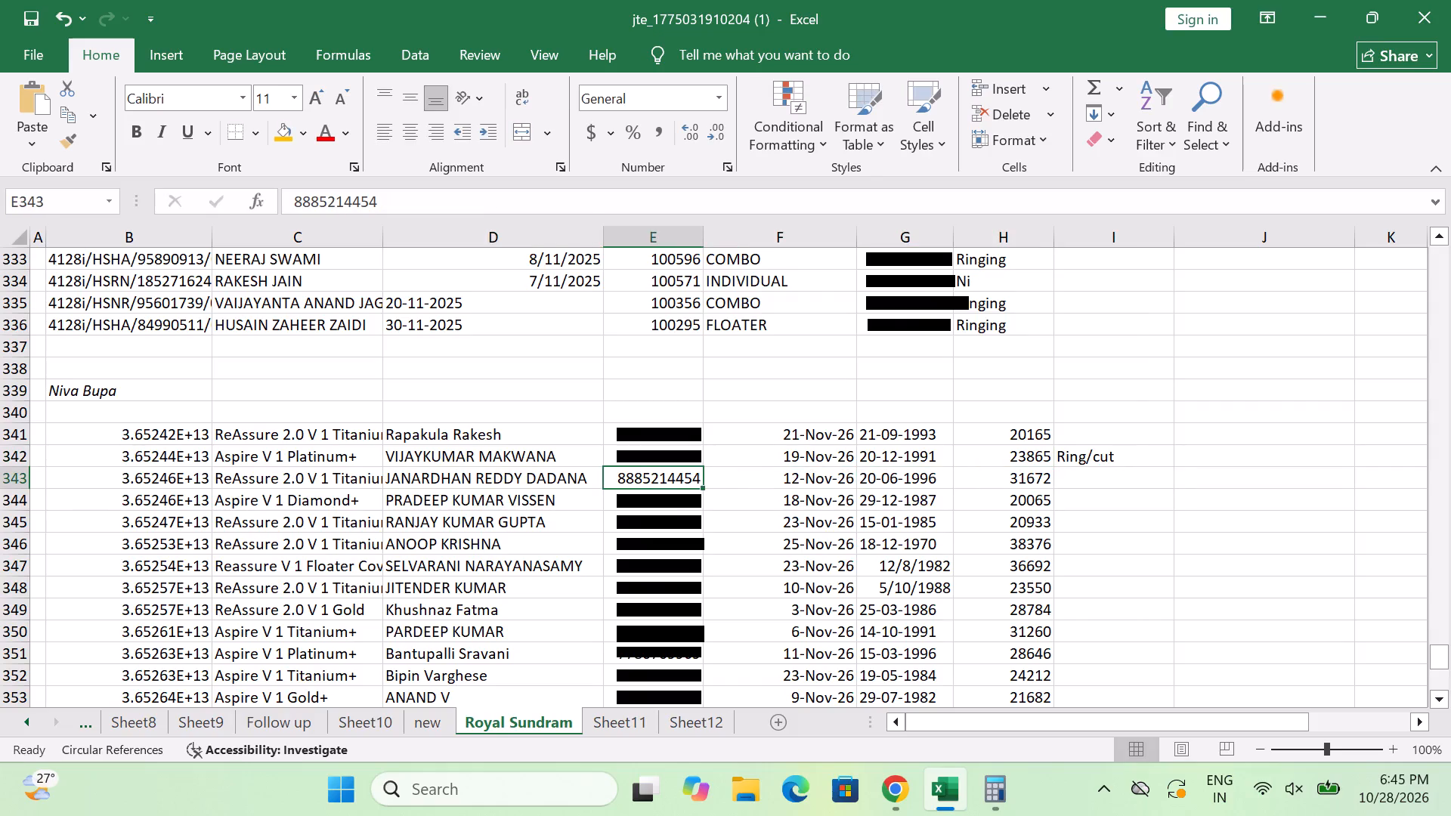
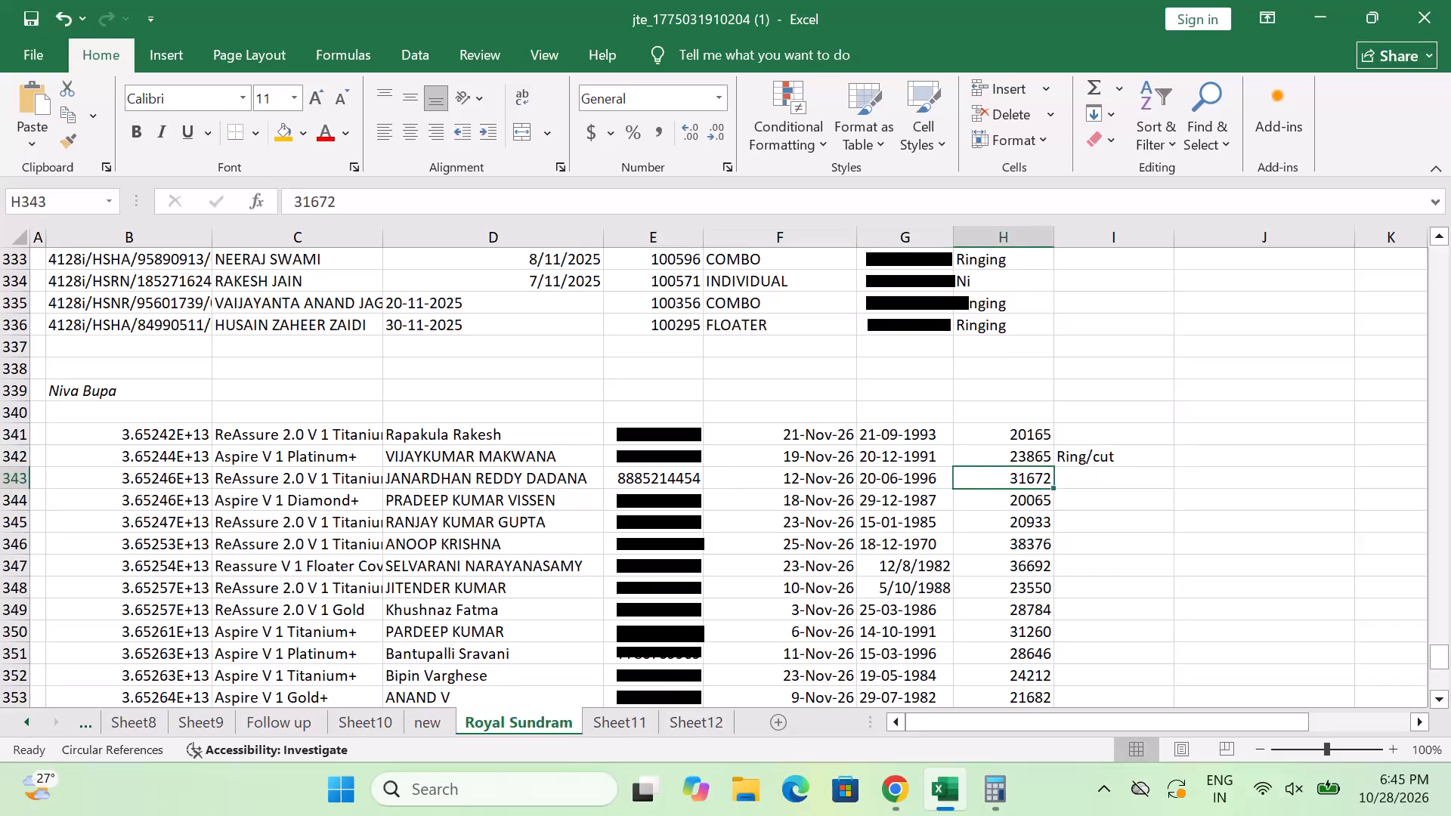
Record the call status "Ringing" in column I for the Niva Bupa customer in row 343.
key("Right")
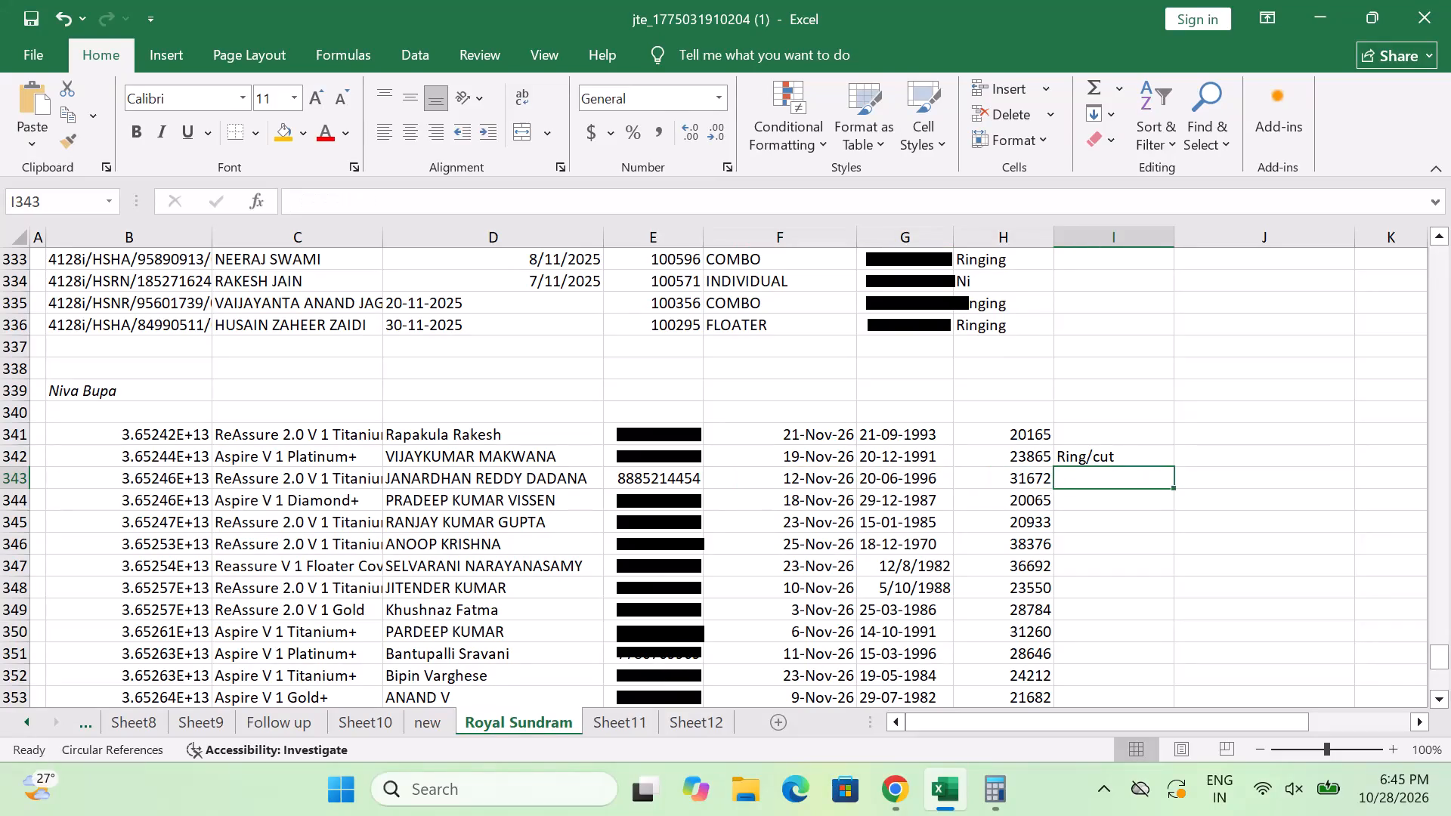
key("shift+r")
type("inging")
key("Return")
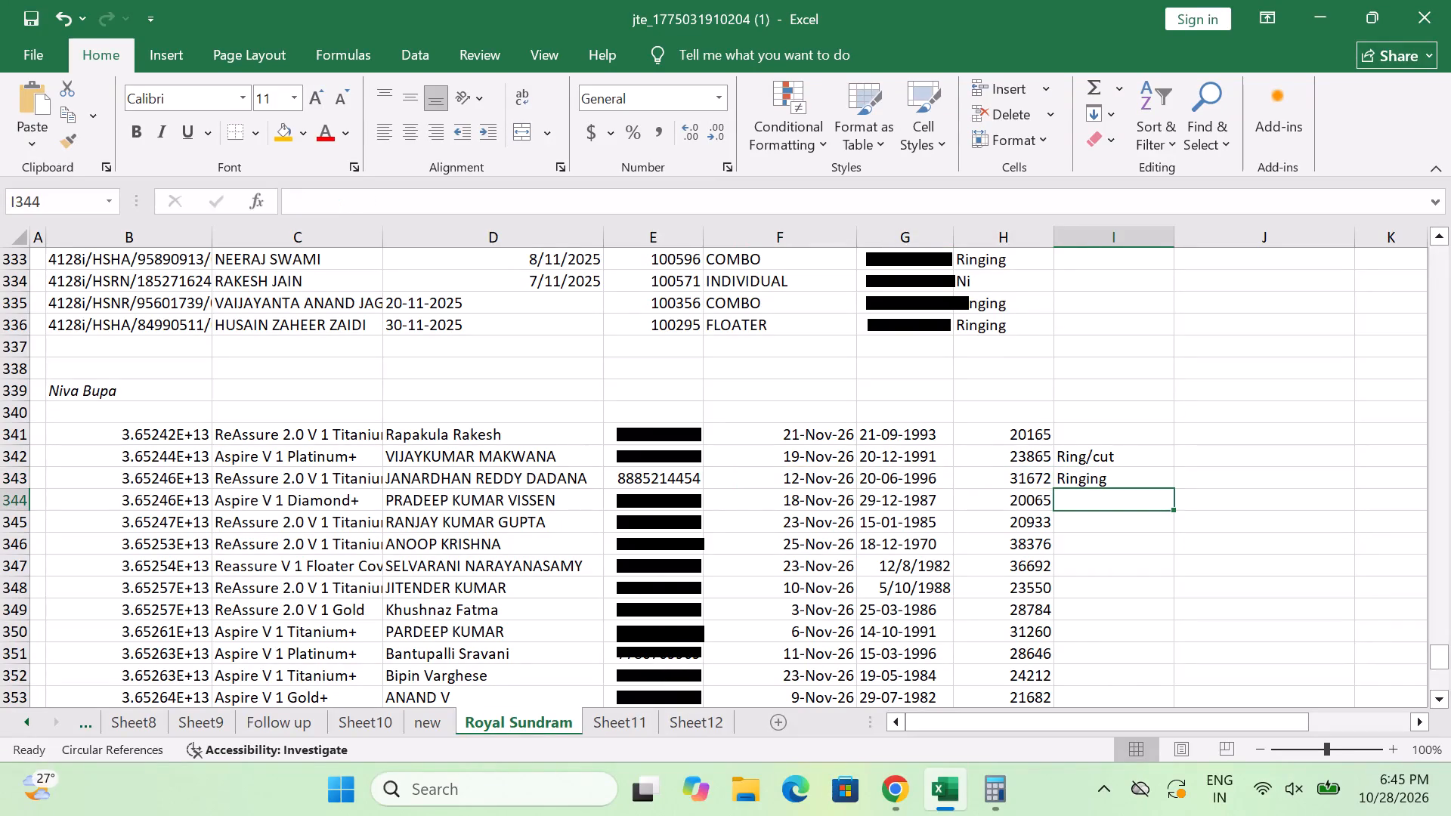
Go to the phone number of the next Niva Bupa customer, in row 344, for the follow-up call.
key("Left")
key("Left")
key("Left")
key("Left")
key("Left")
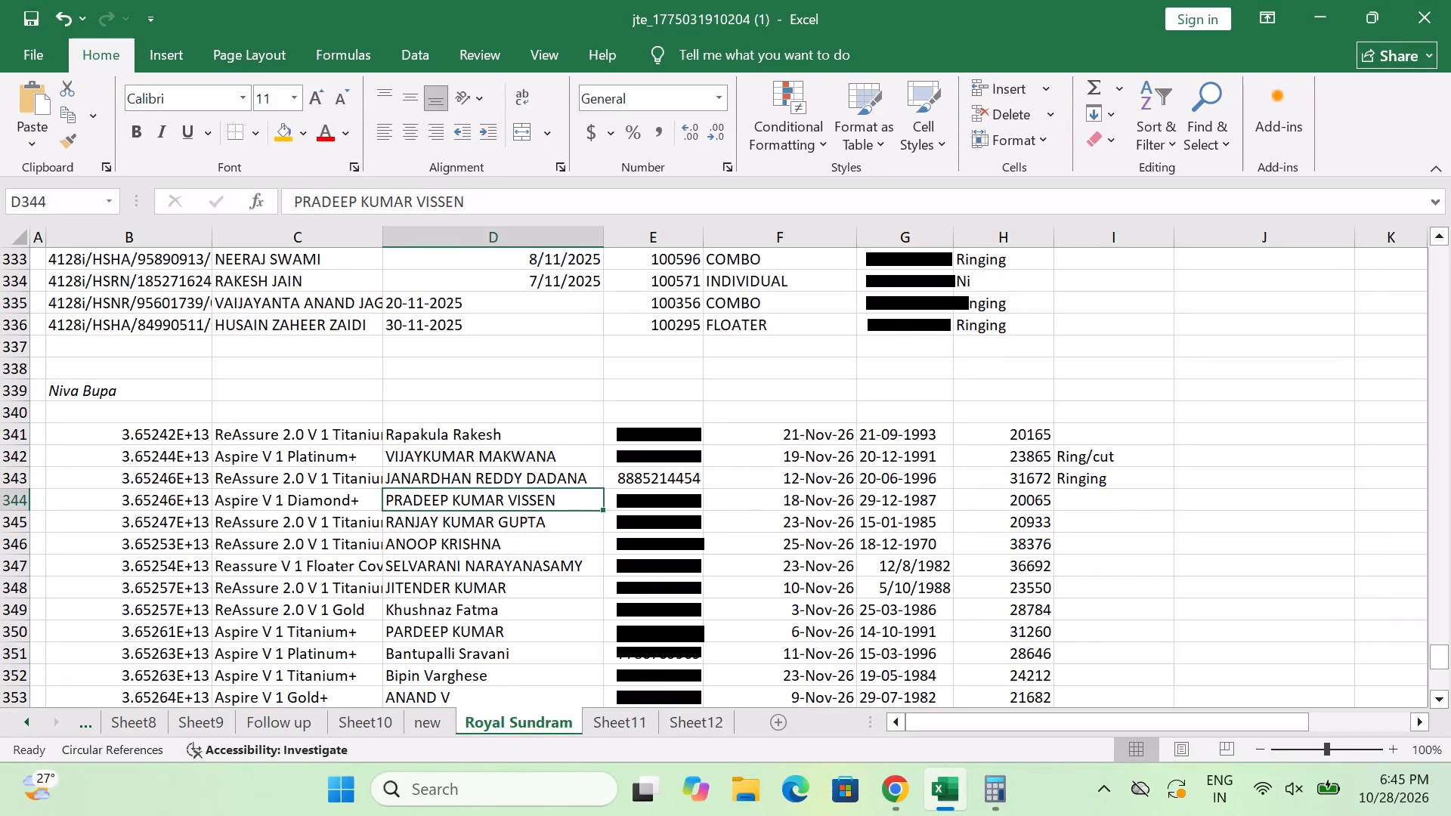
key("Right")
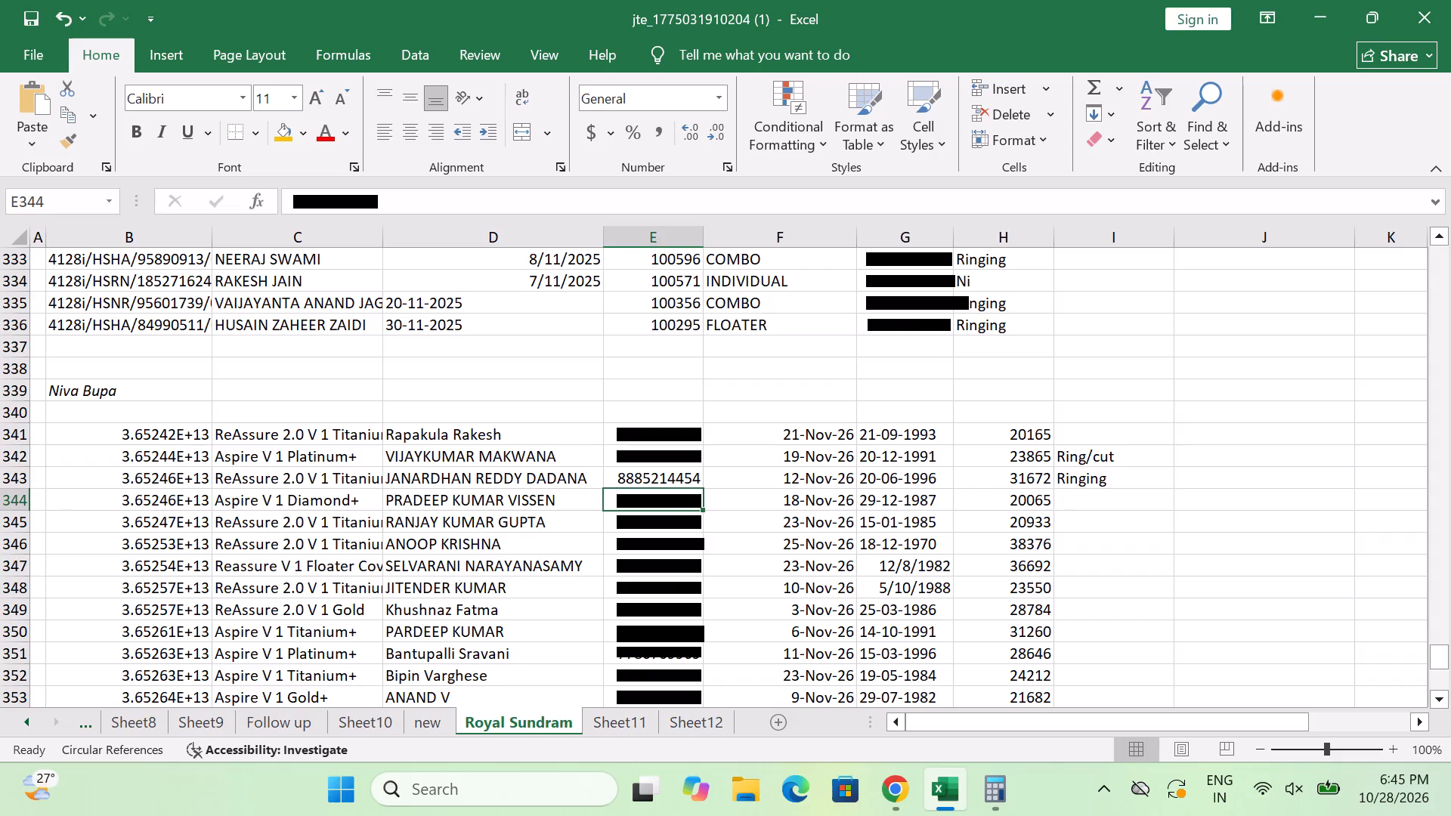
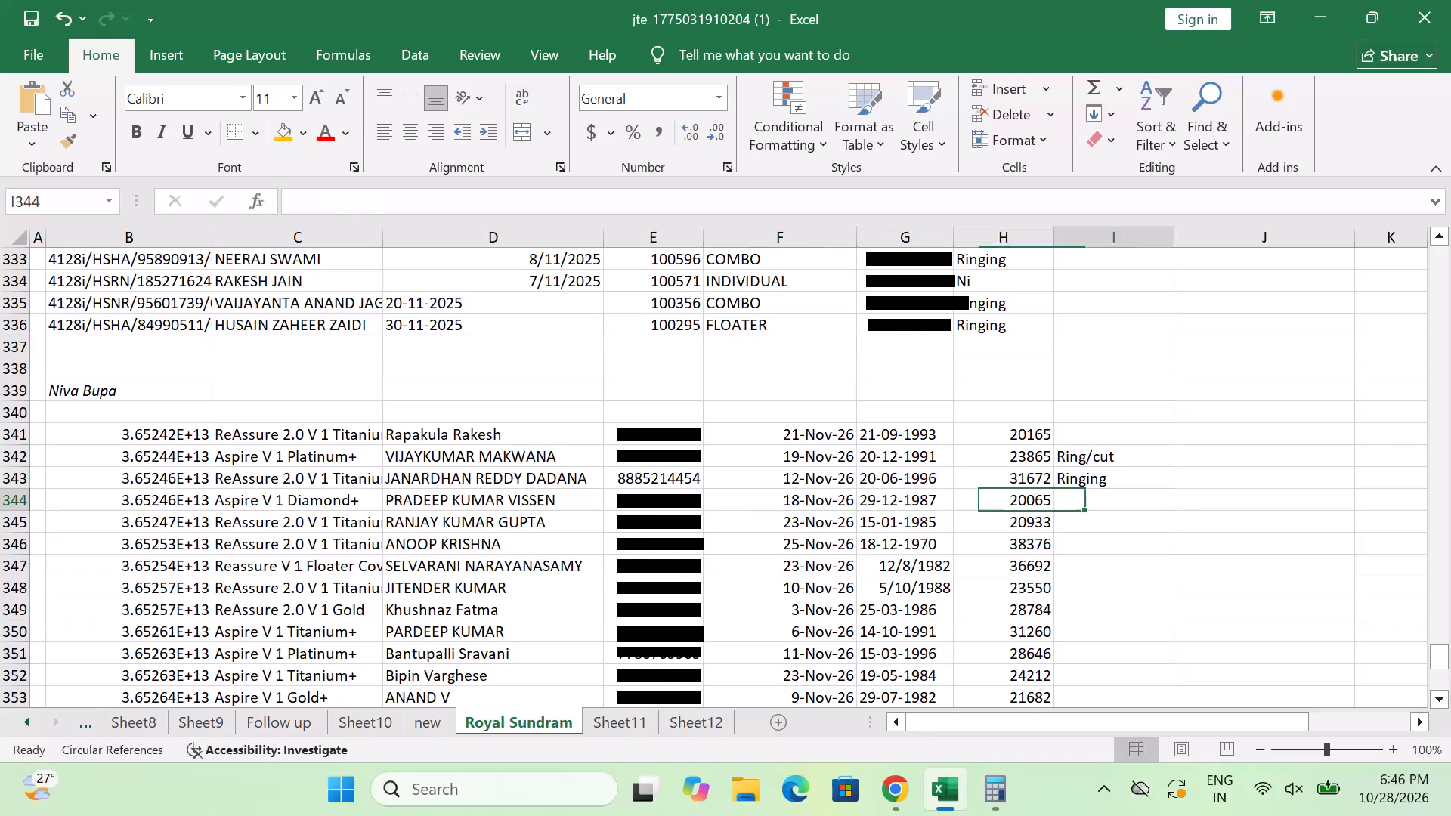
Record the call status "Ringing" in column I for the Niva Bupa customer in row 344.
key("shift+r")
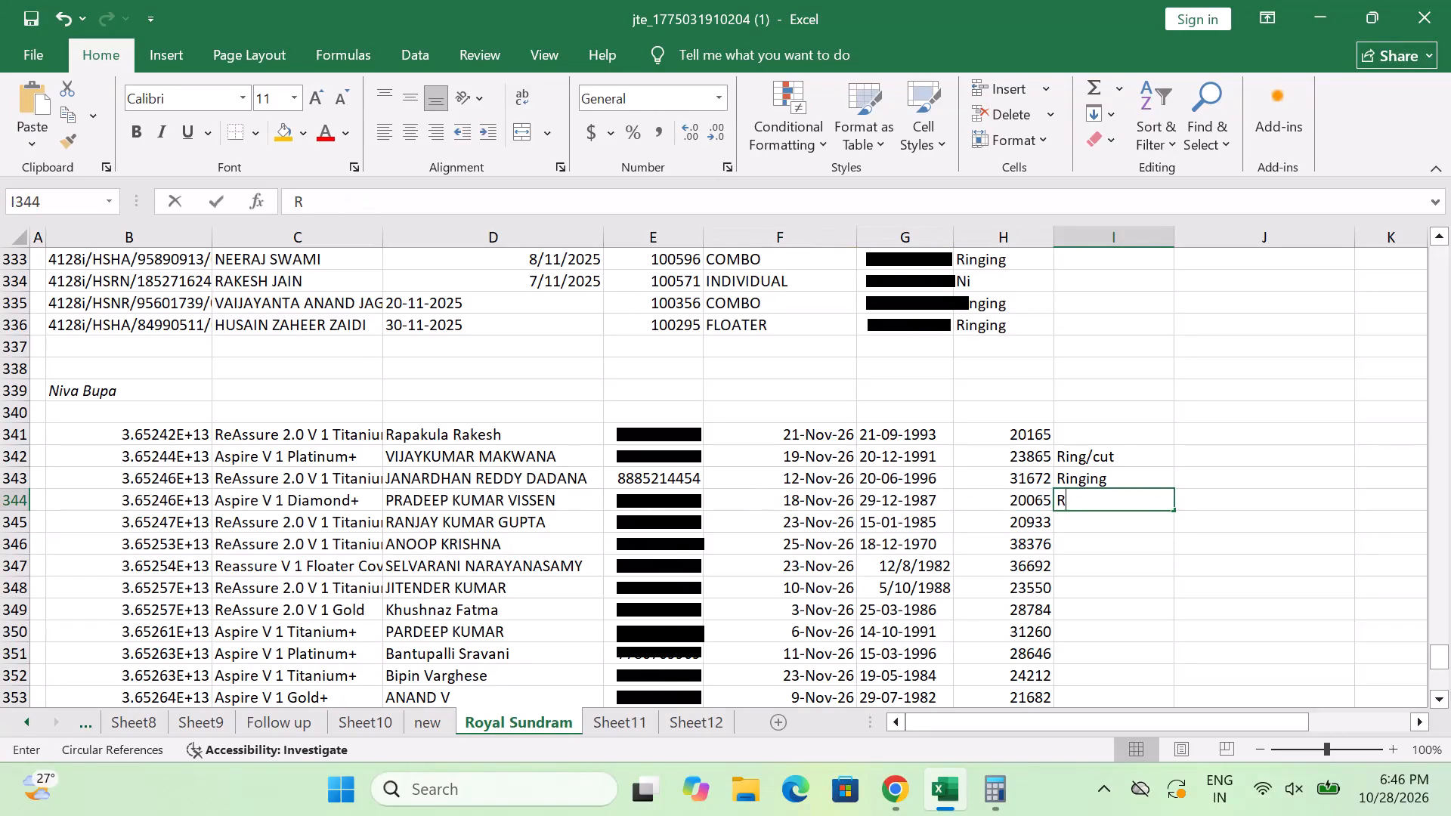
type("inging")
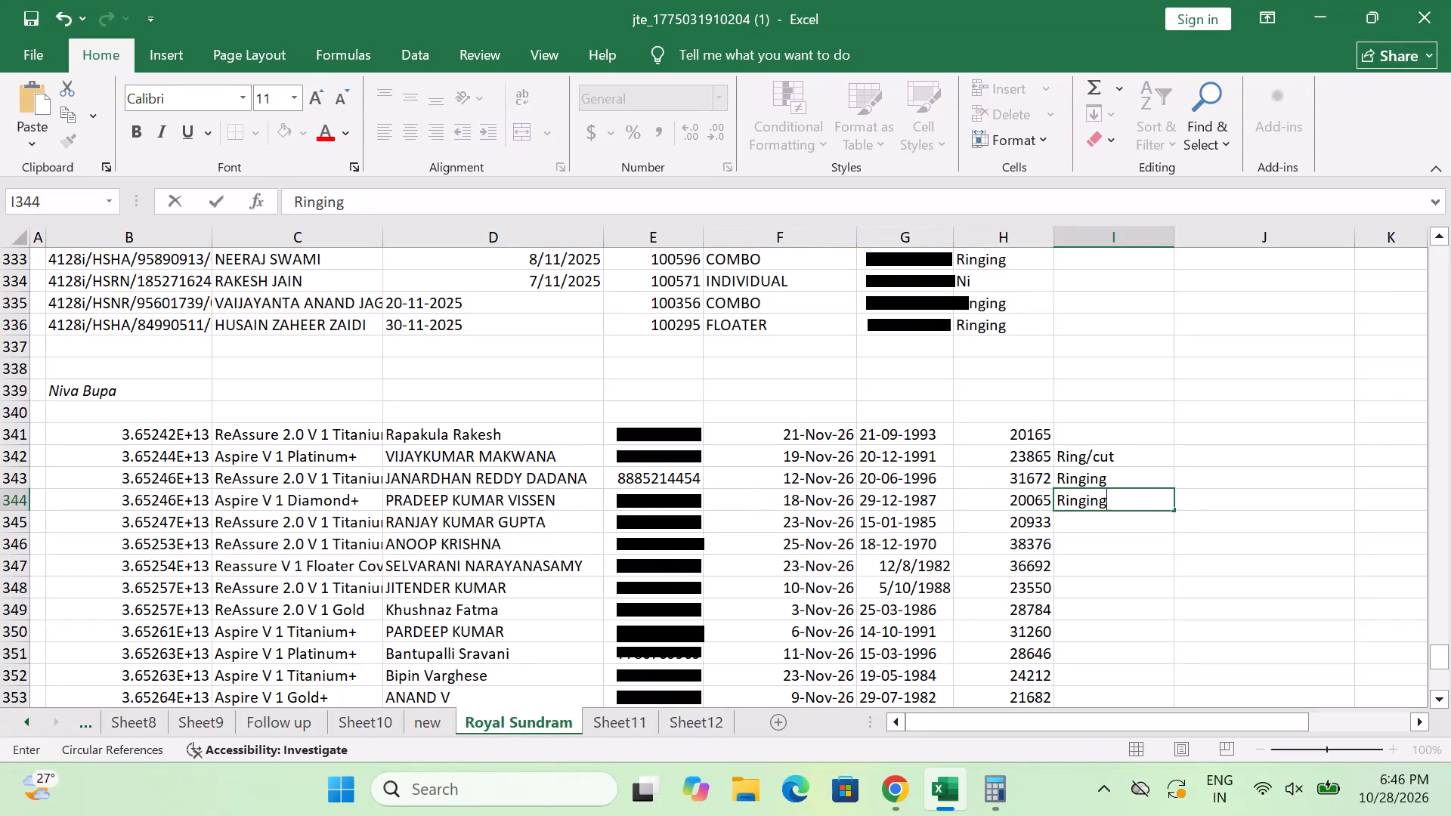
key("Return")
Go to the phone number of the next Niva Bupa customer, in row 345, for the follow-up call.
key("Left")
key("Left")
key("Left")
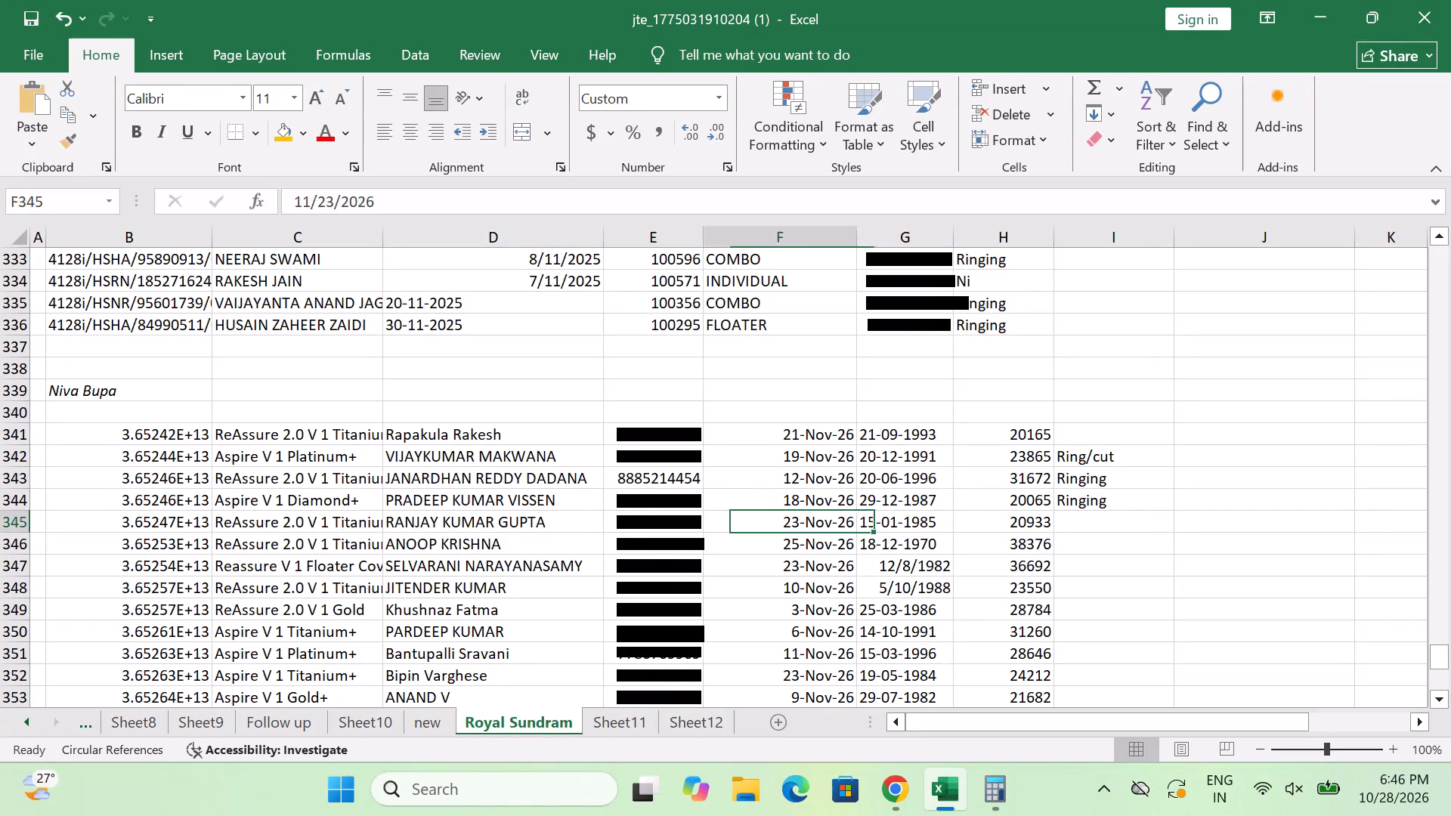
key("Left")
key("Left")
key("Right")
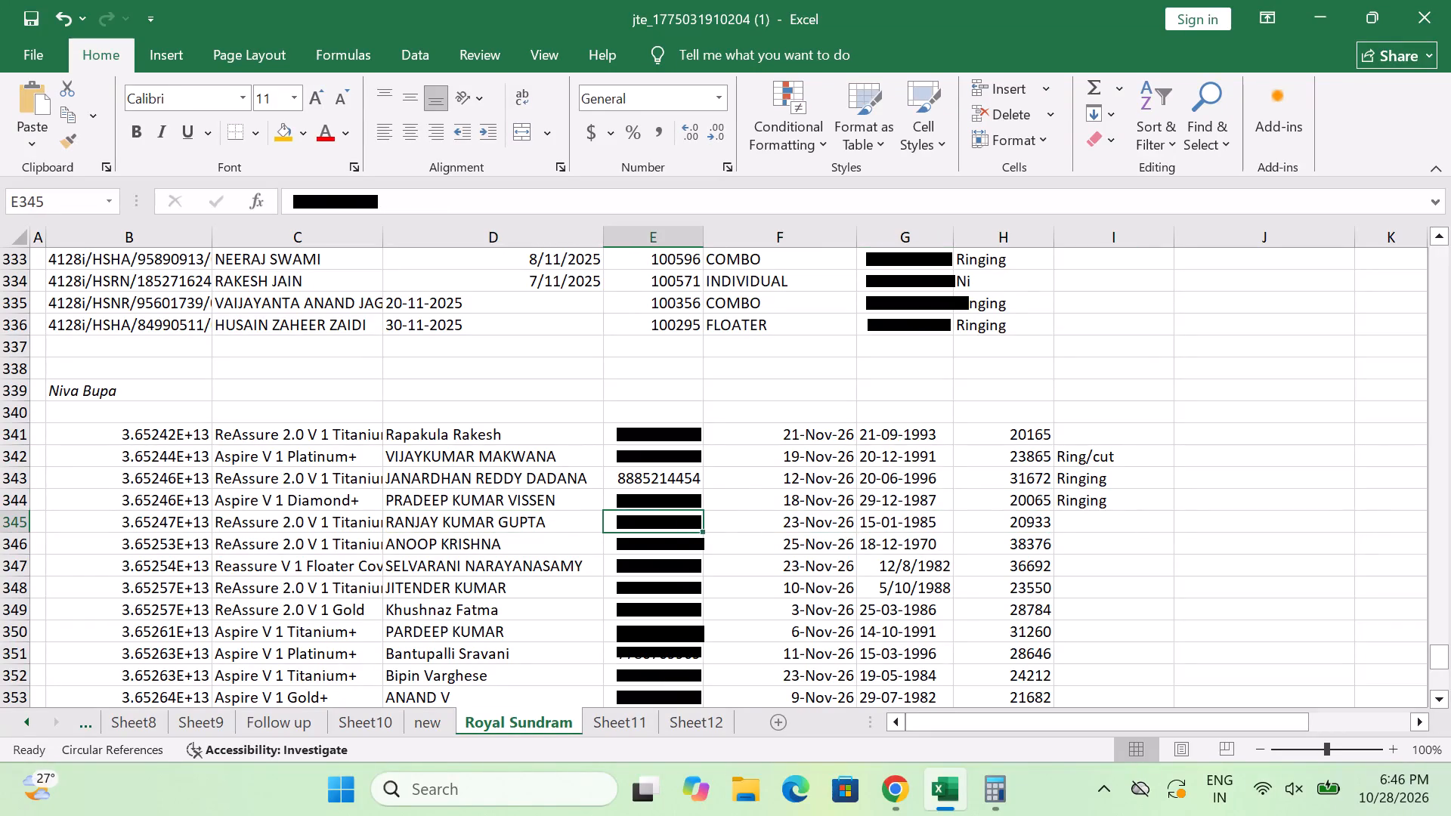
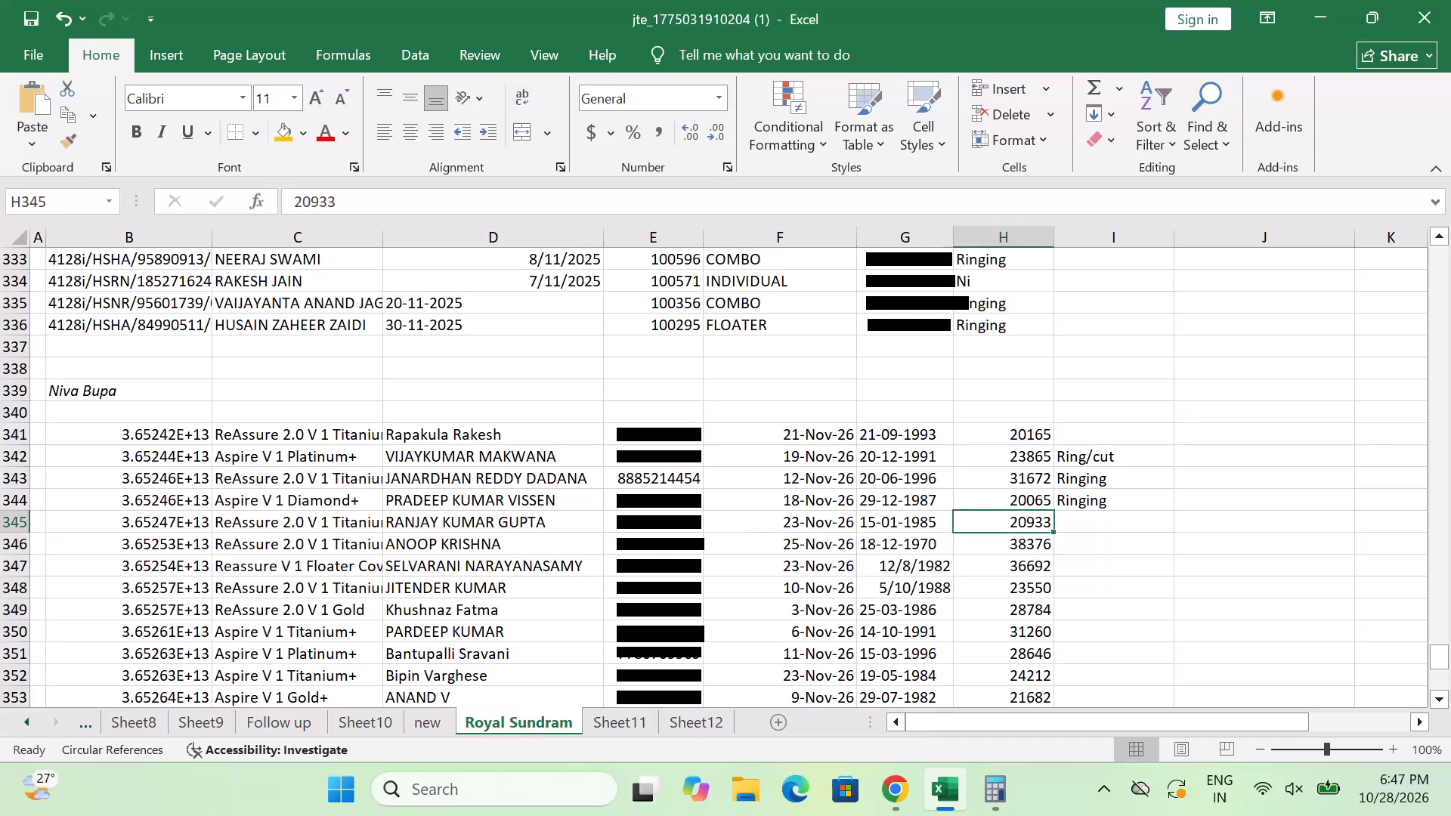
Record the call status "Ringing" in column I for the Niva Bupa customer in row 345.
key("shift+r")
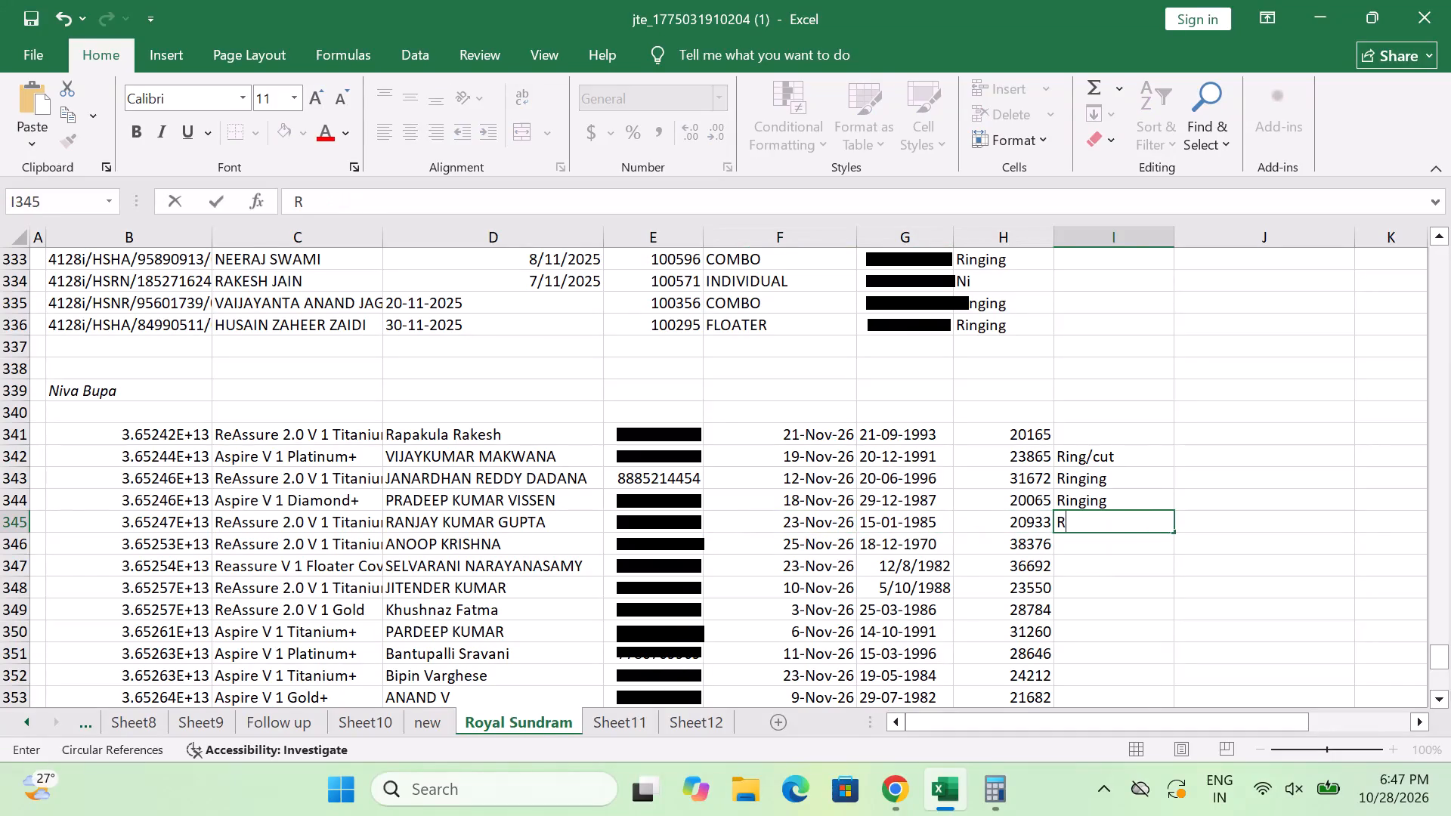
type("inging")
key("Return")
Go to the phone number of the next Niva Bupa customer, in row 346, for the follow-up call.
key("Left")
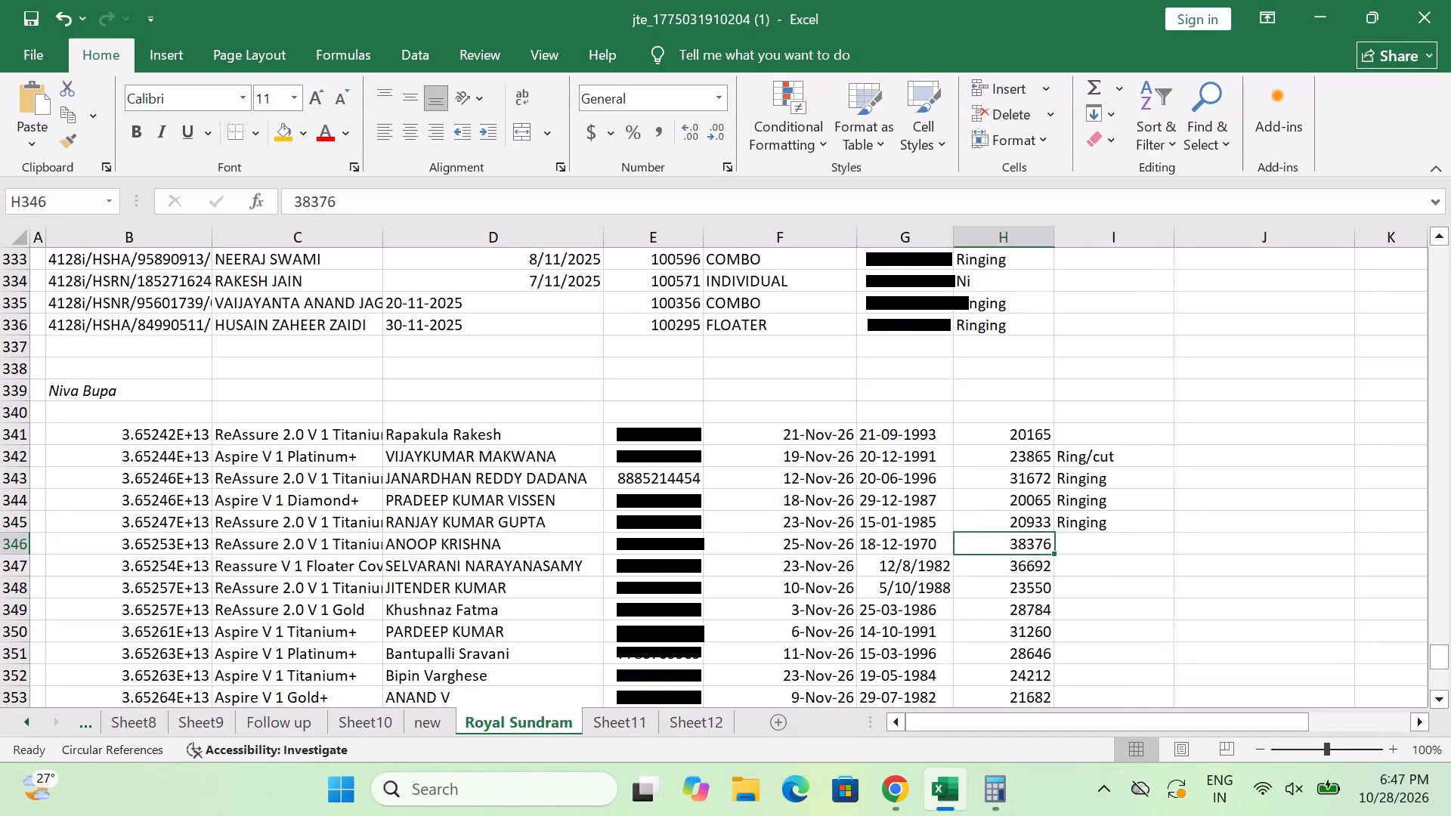
key("Left")
key("Left")
key("Left")
key("Left")
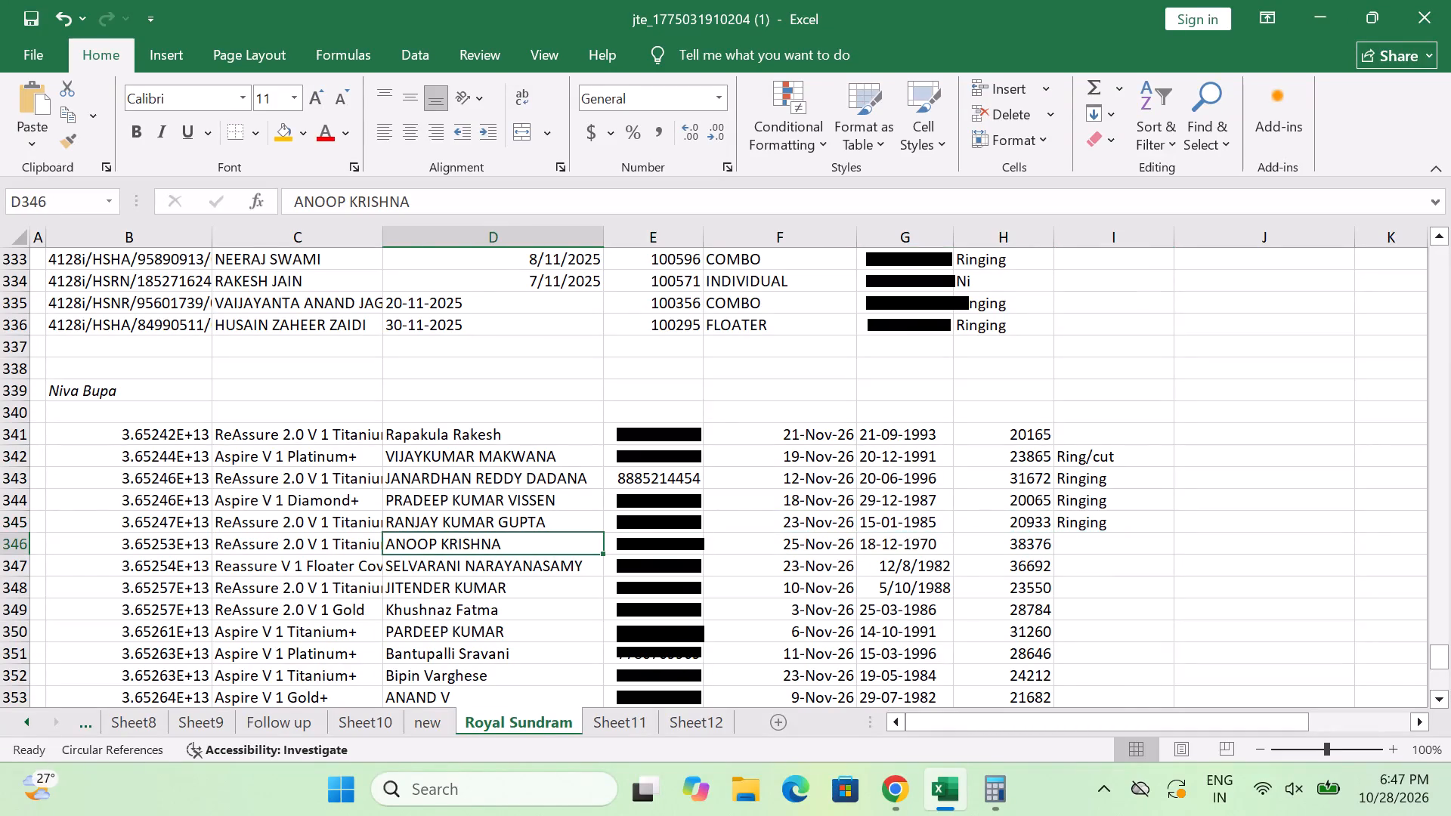
key("Right")
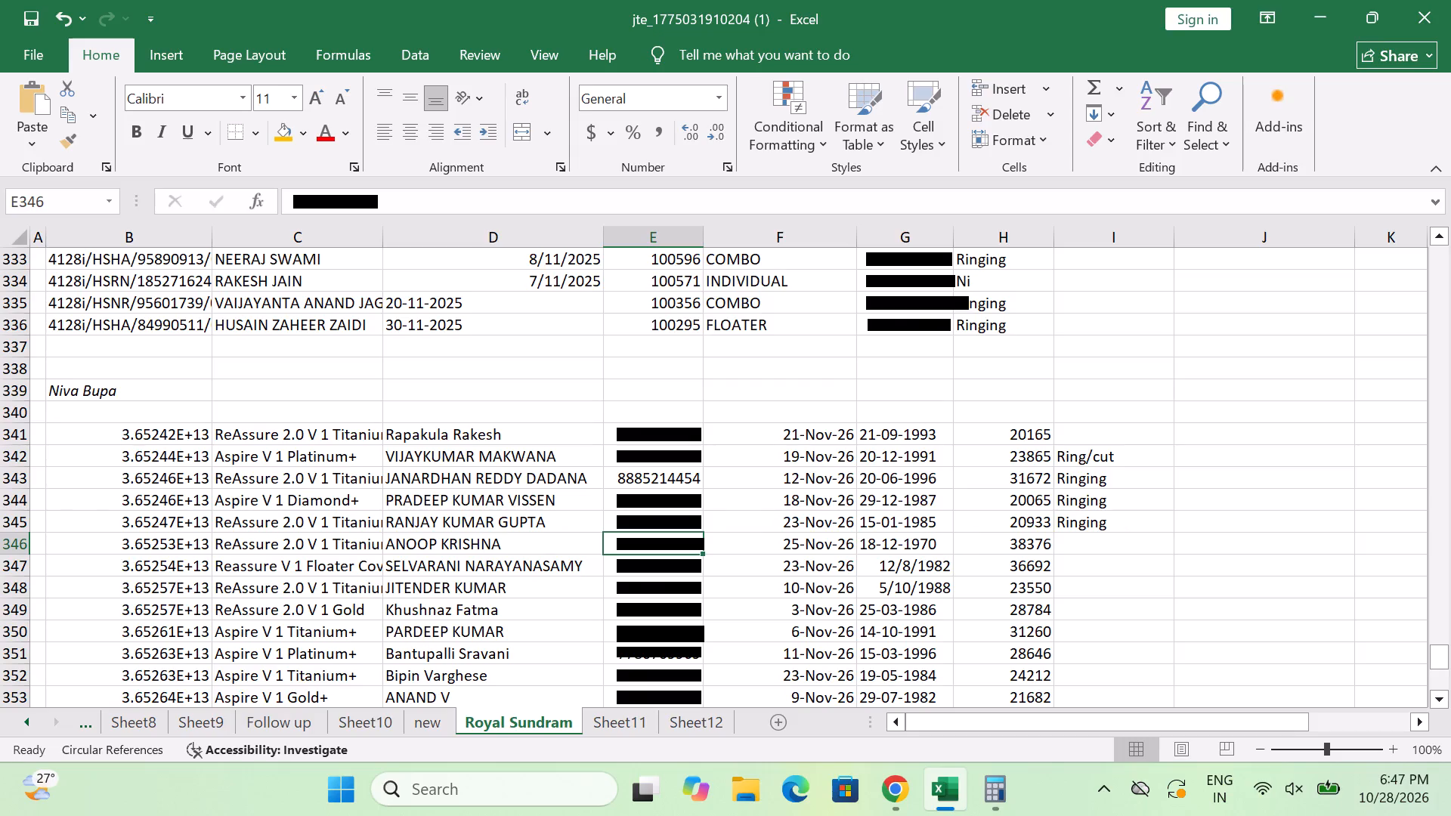
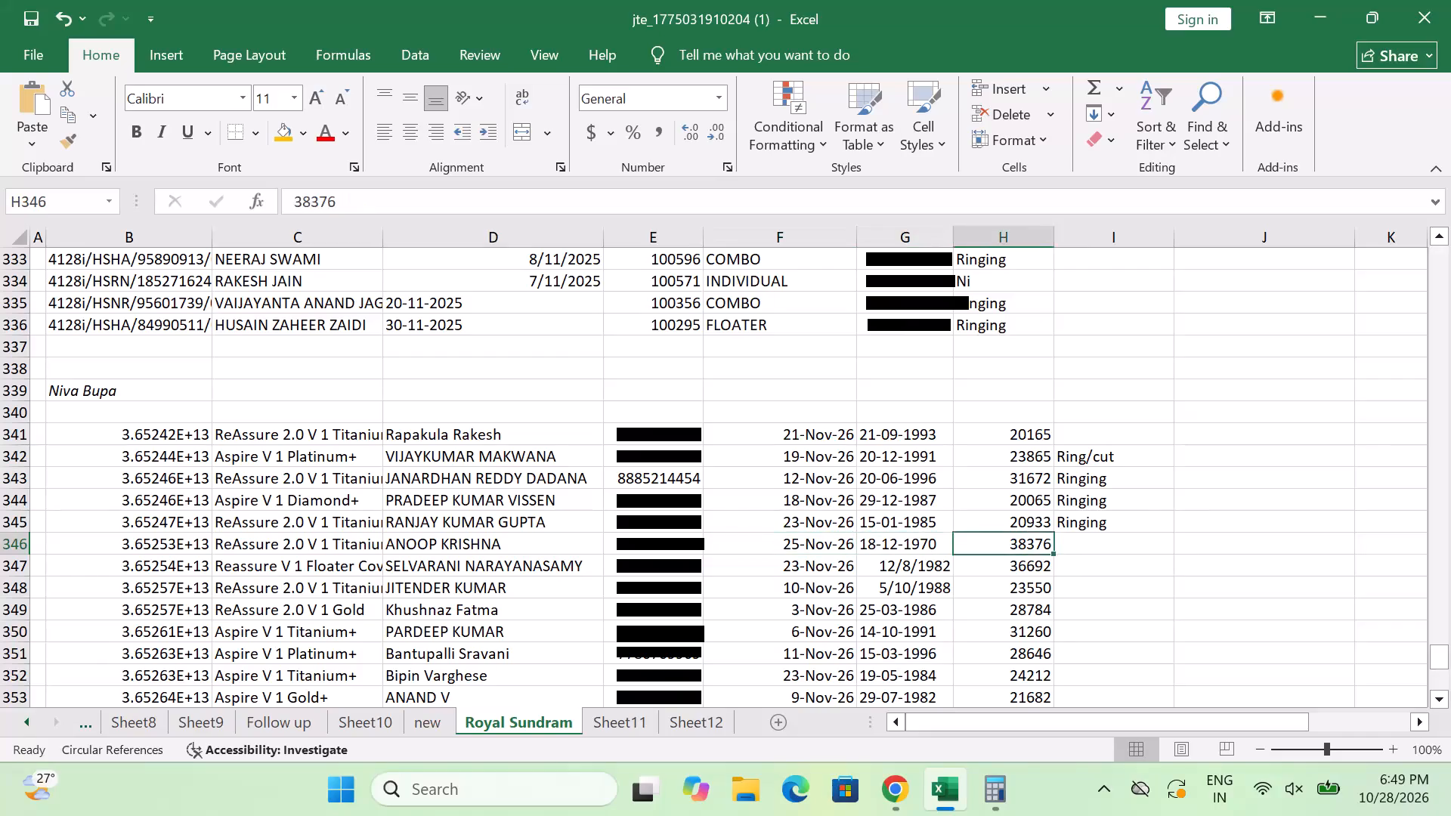
Record the call status "Ringing" in column I for the Niva Bupa customer in row 346.
key("shift+r")
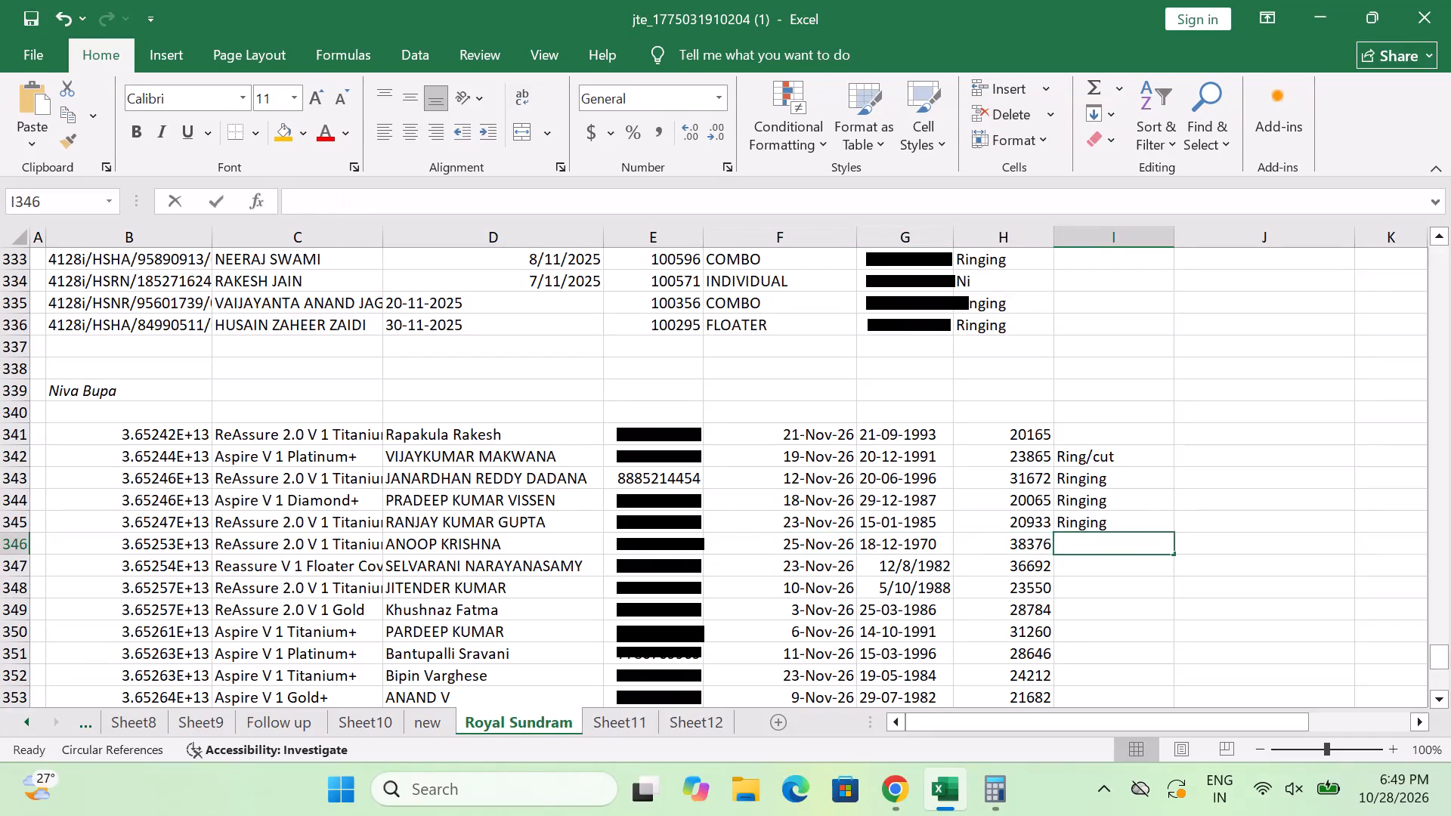
type("inging")
key("Return")
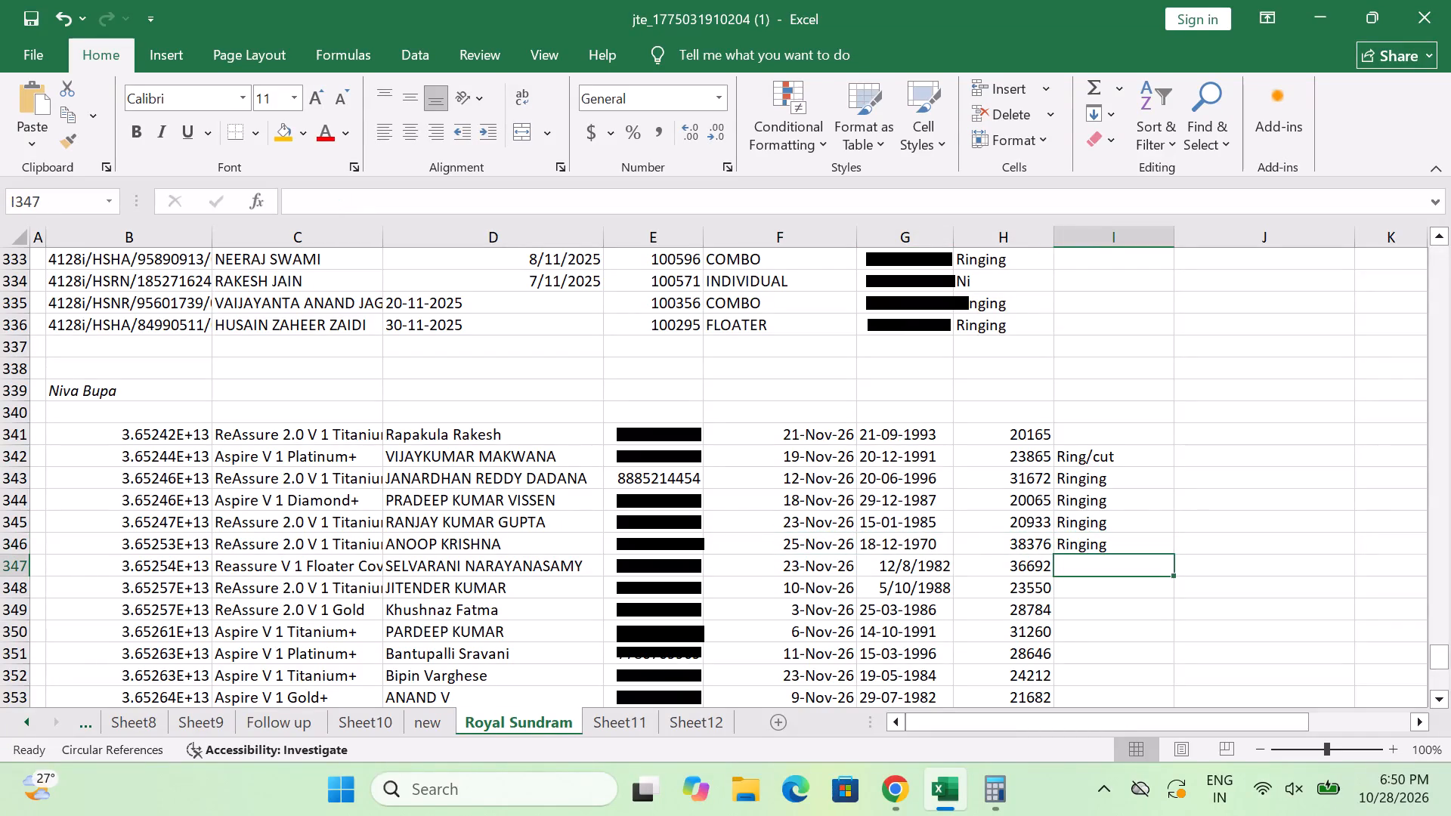
Go to the phone number of the next Niva Bupa customer, in row 347, for the follow-up call.
key("Left")
key("Left")
key("Left")
key("Left")
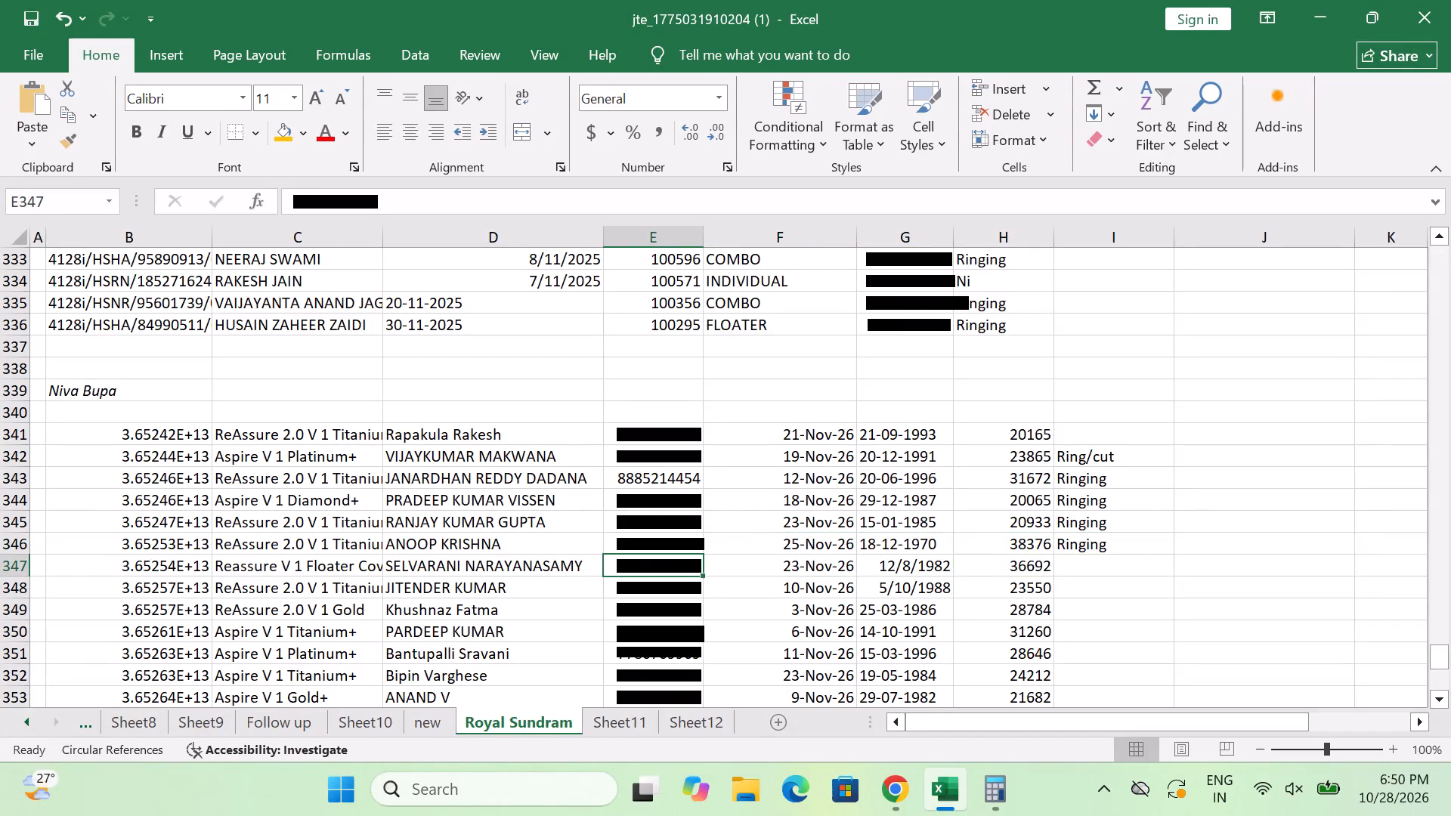
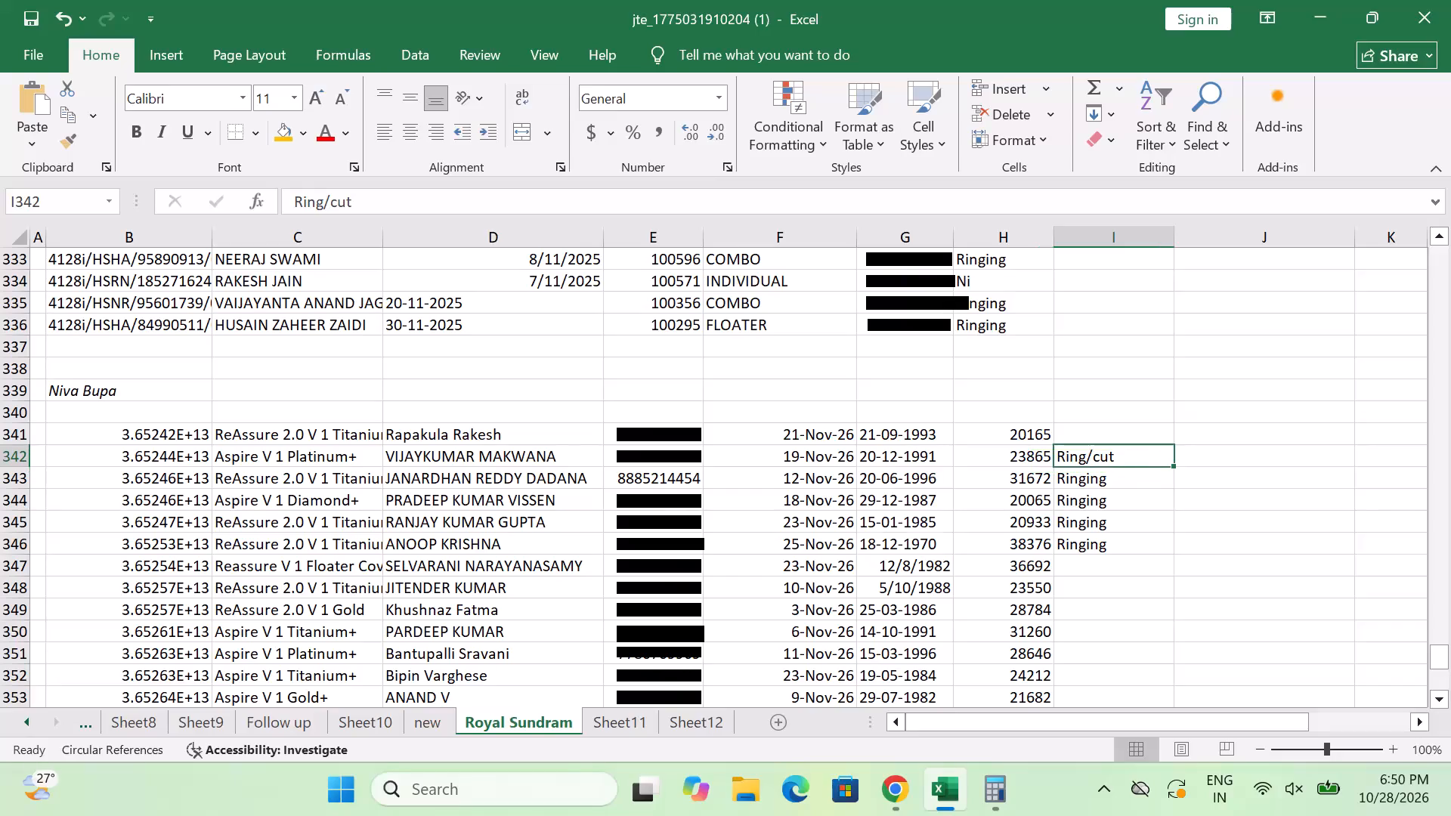
Go to the call status in column I for the Niva Bupa customer in row 342.
left_click(1107, 456)
left_click(1107, 456)
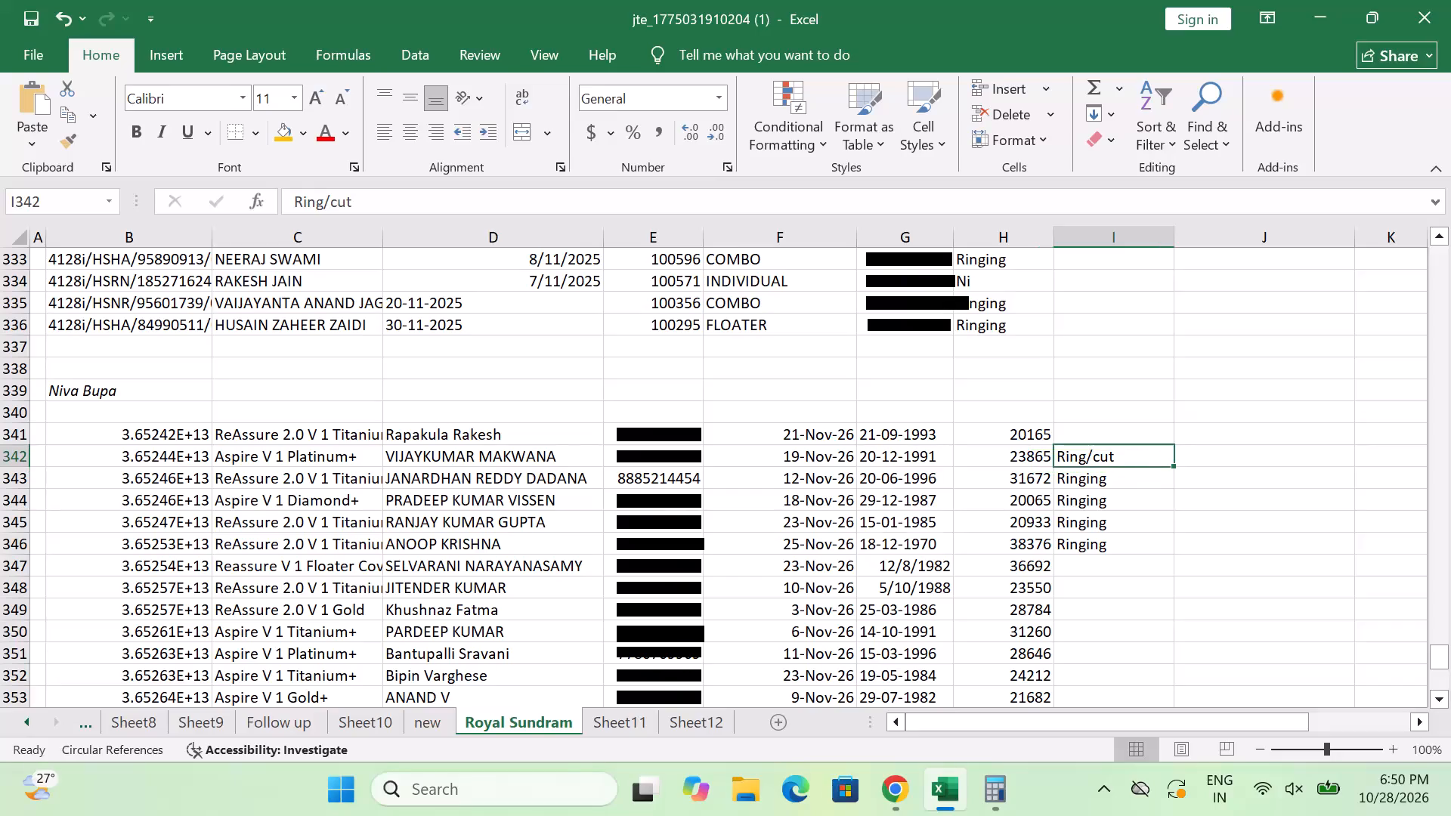
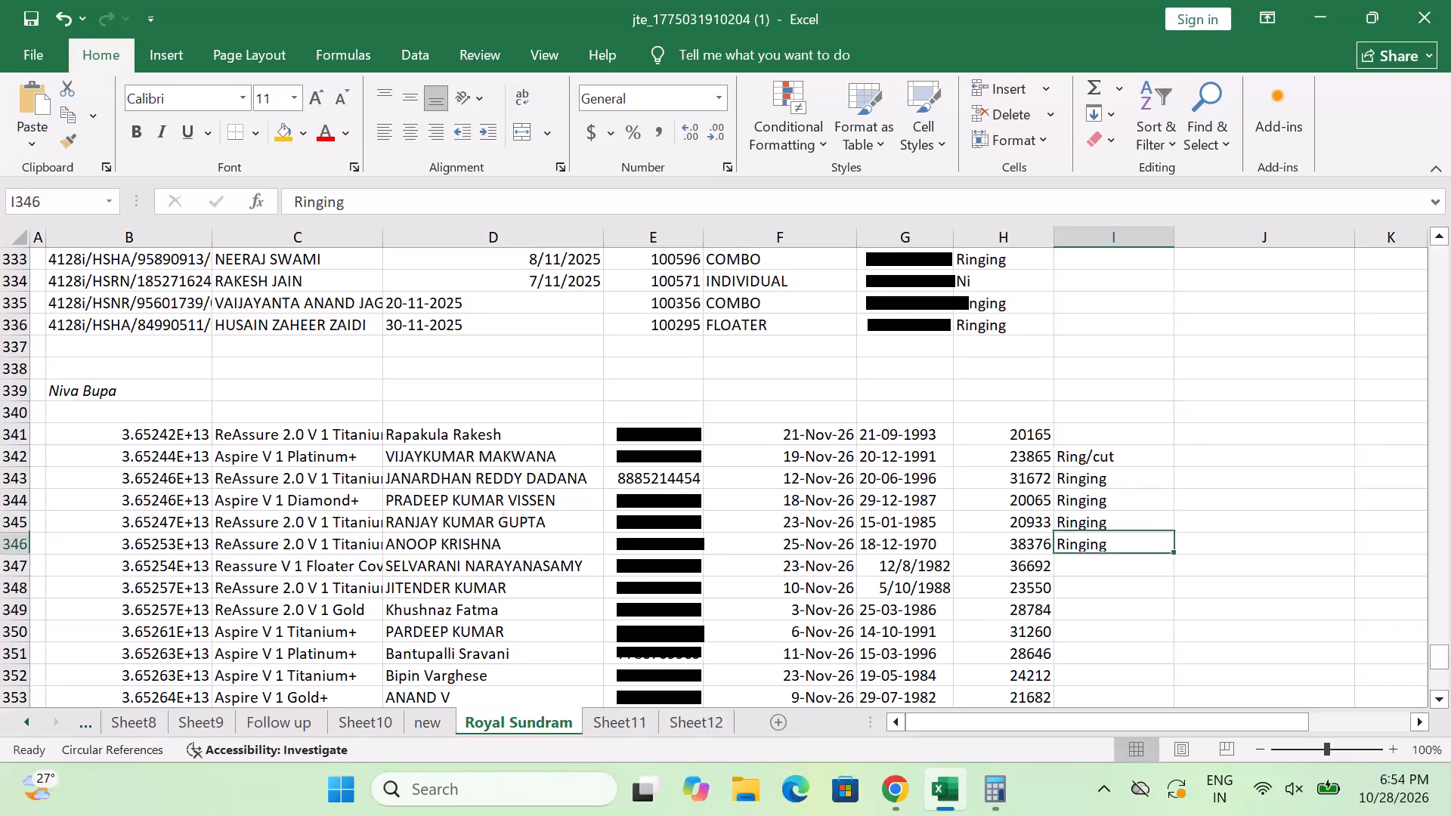
Go to the phone number in column E for the Niva Bupa customer in row 347.
key("Down")
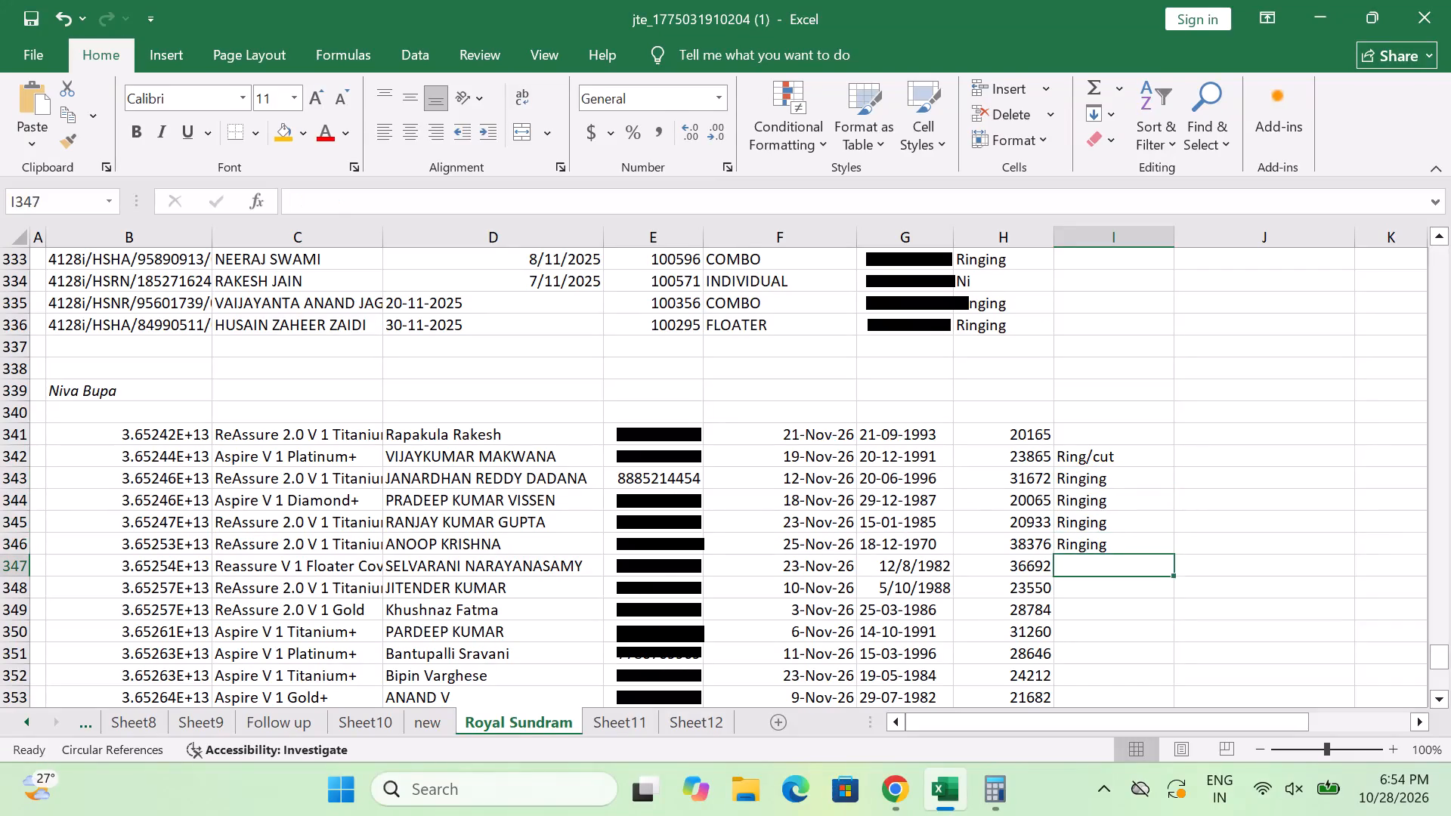
key("Left")
key("Left")
key("Left")
key("Left")
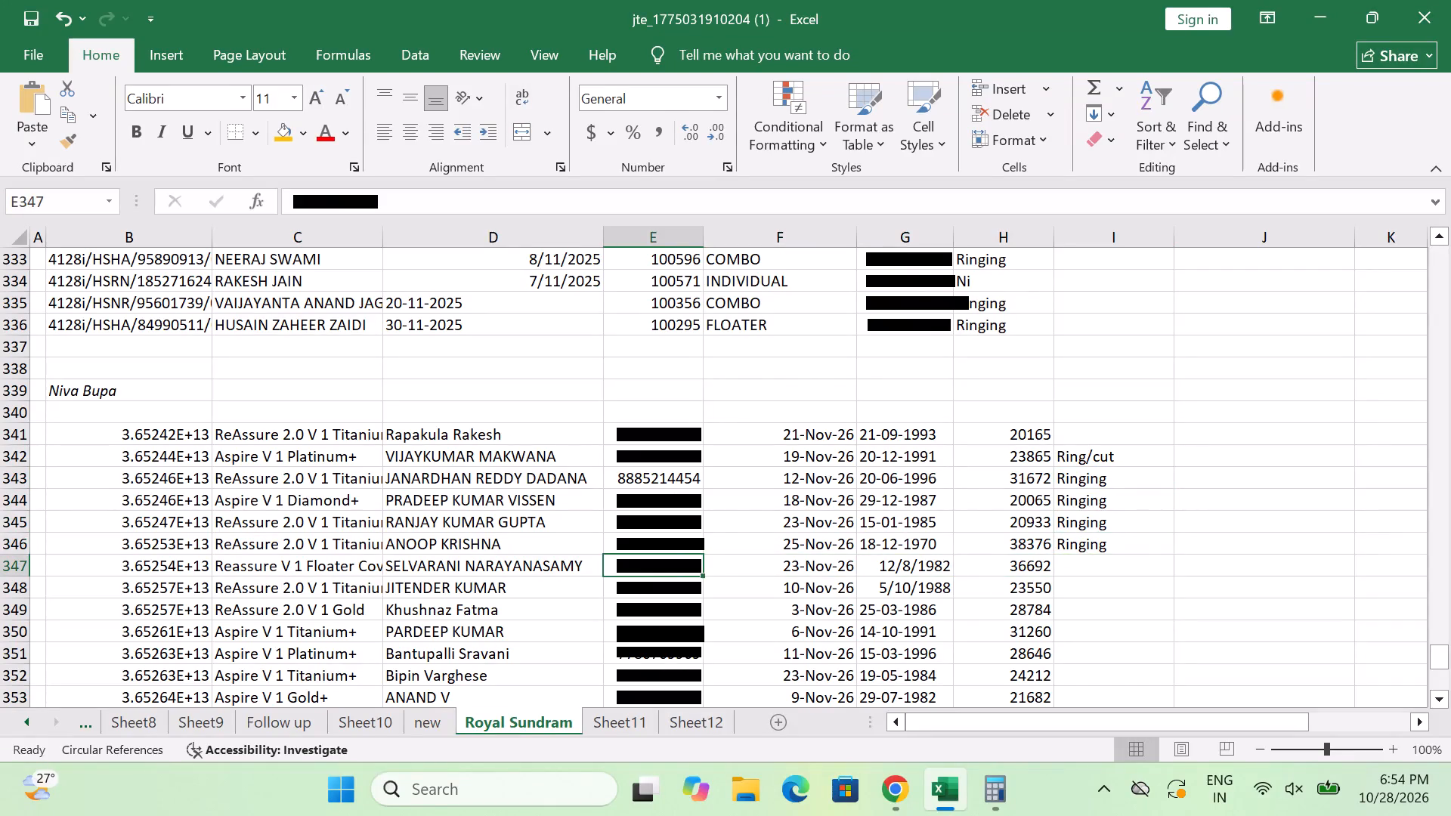
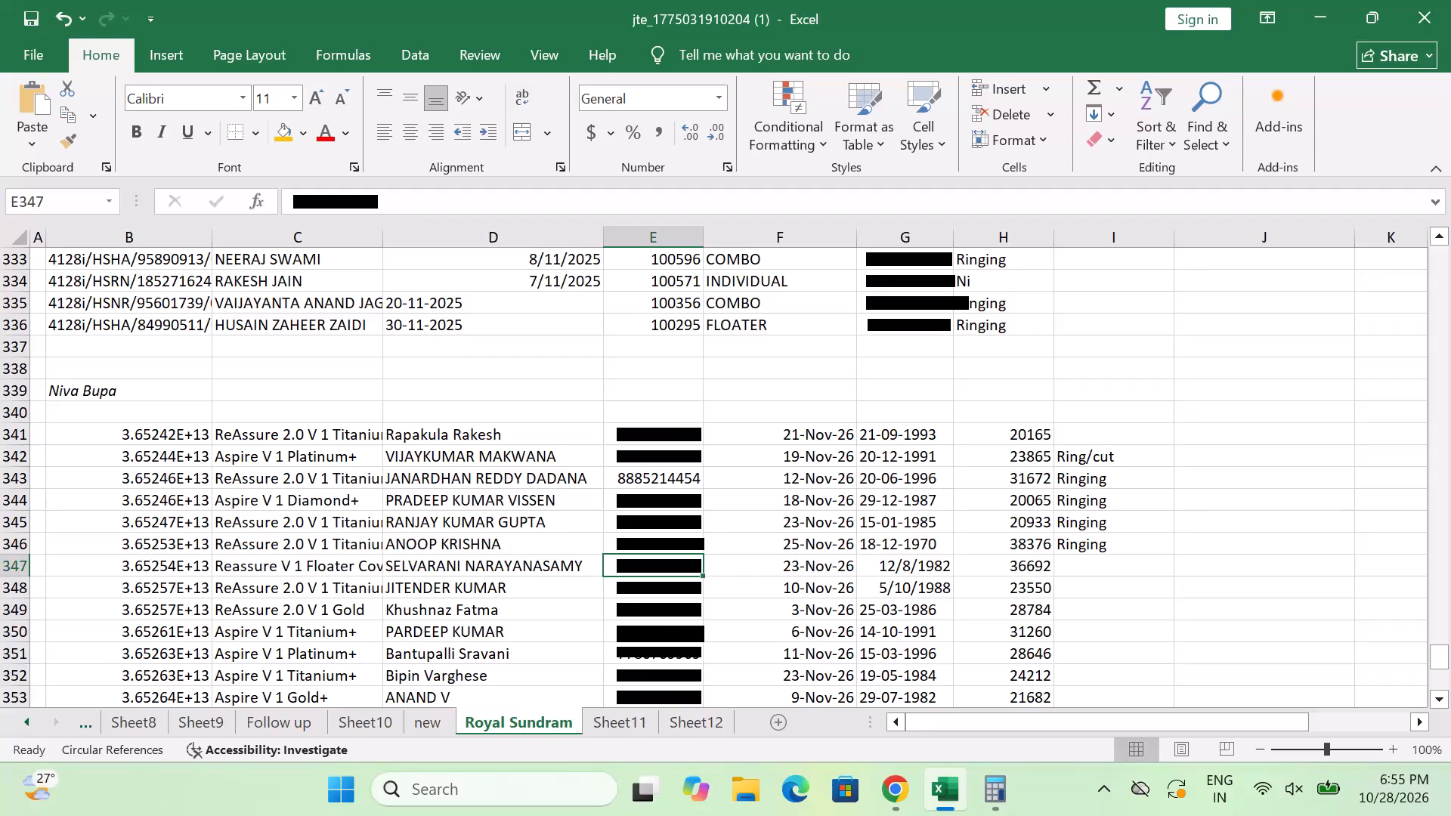
Examine the Niva Bupa record in row 347: plan name, customer name, phone number and the date in column F.
left_click(756, 567)
left_click(653, 563)
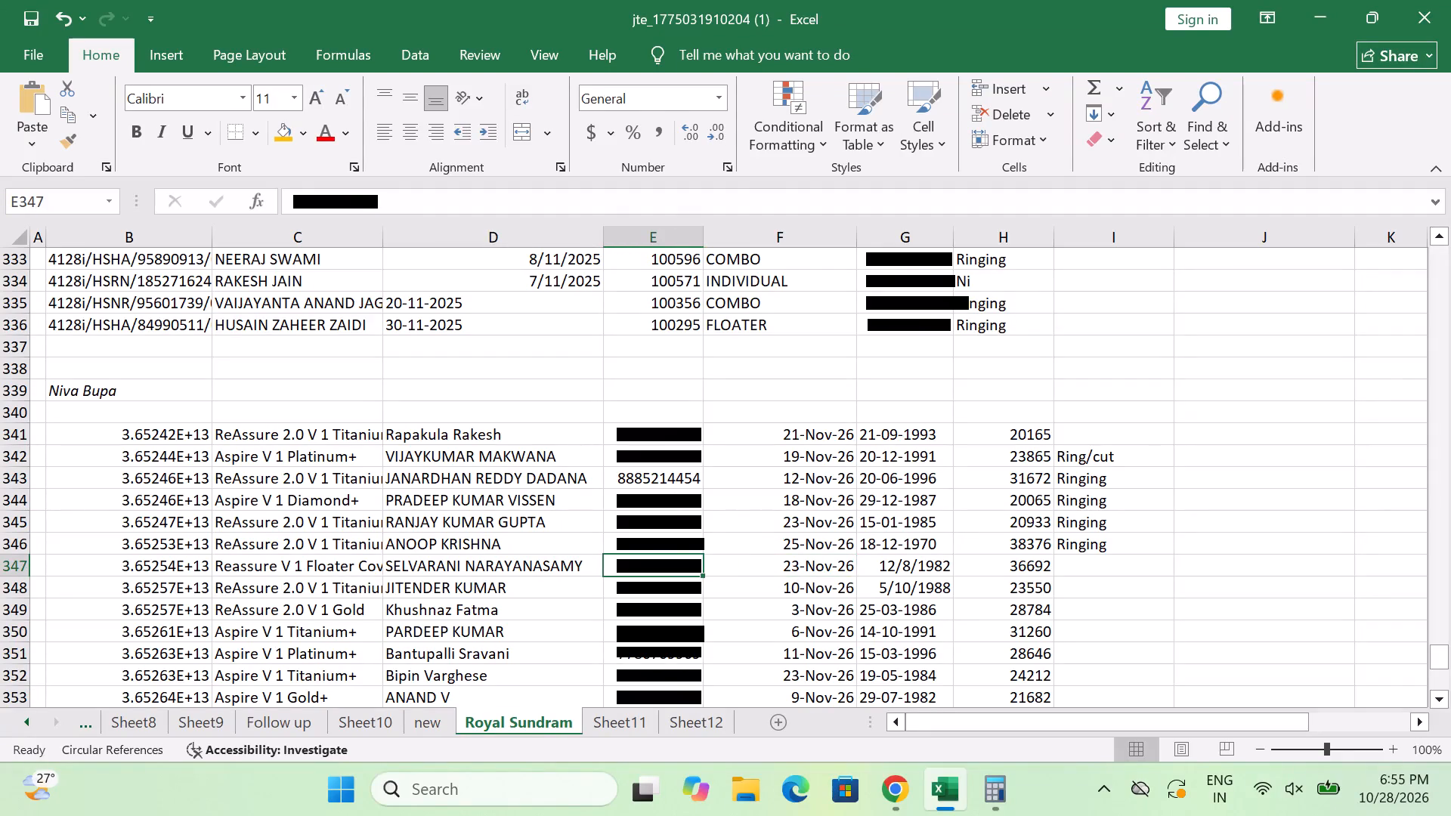
left_click(547, 567)
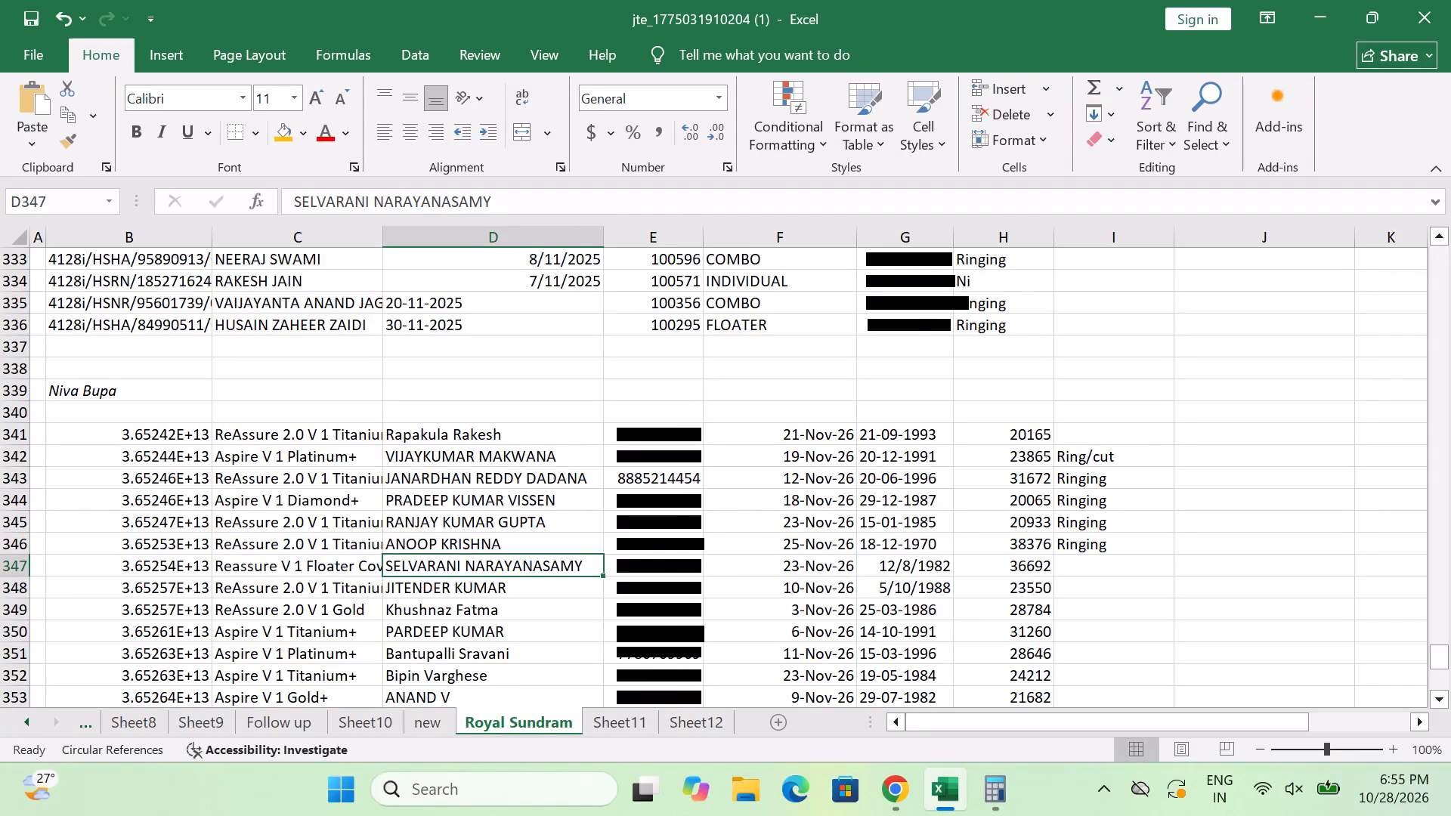
left_click(661, 567)
left_click(741, 569)
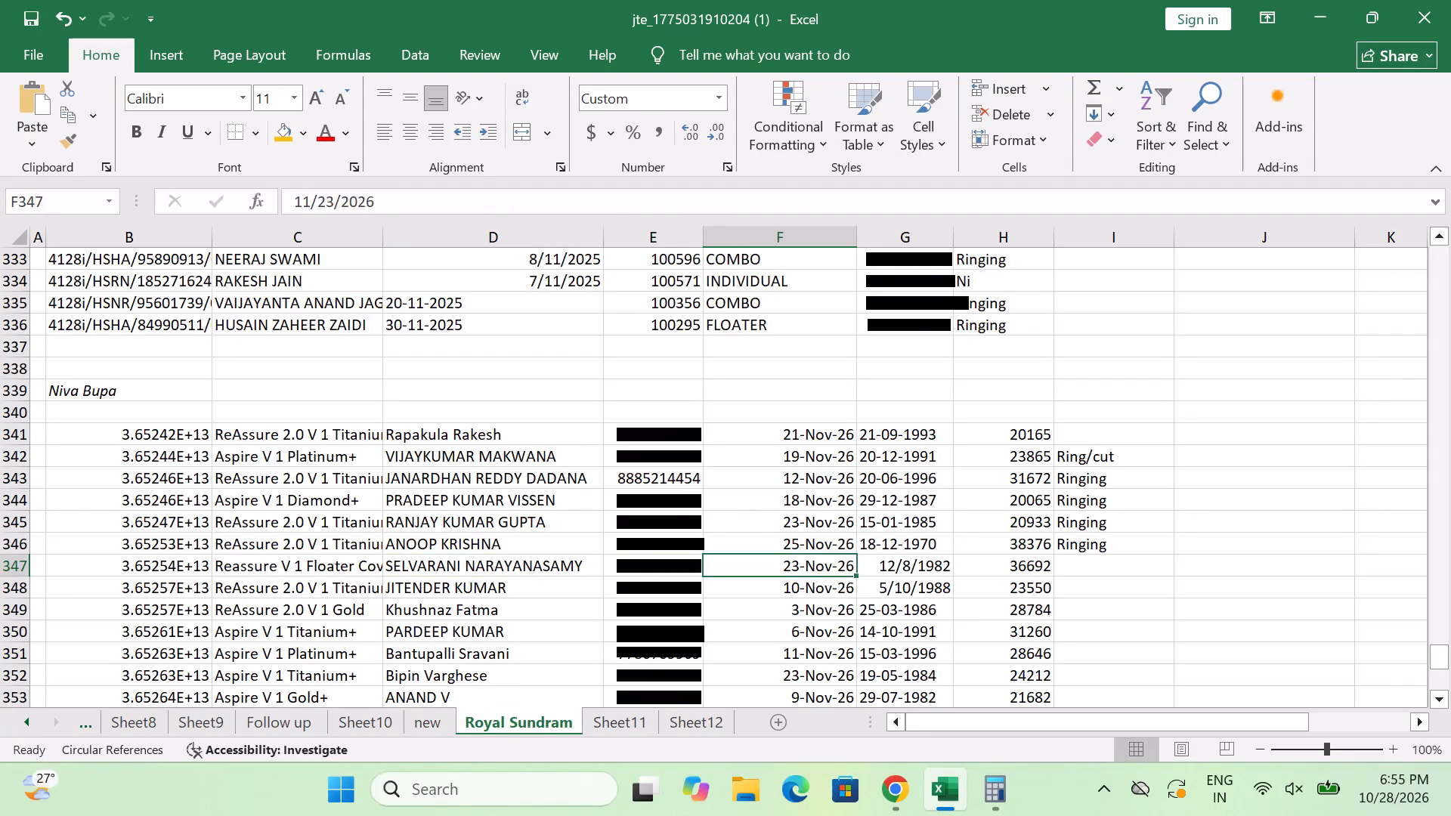
left_click(654, 572)
left_click(743, 568)
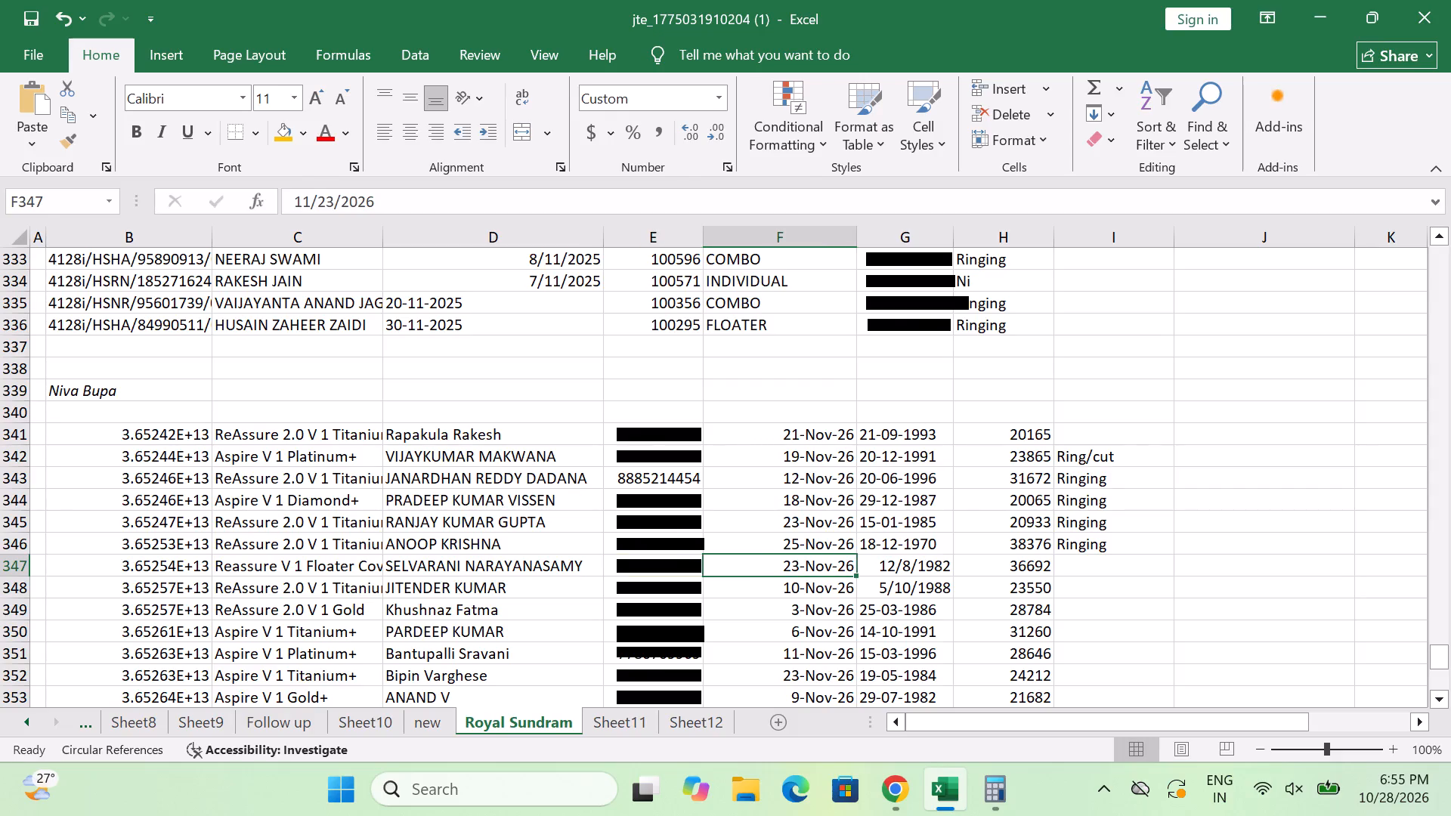
left_click(536, 565)
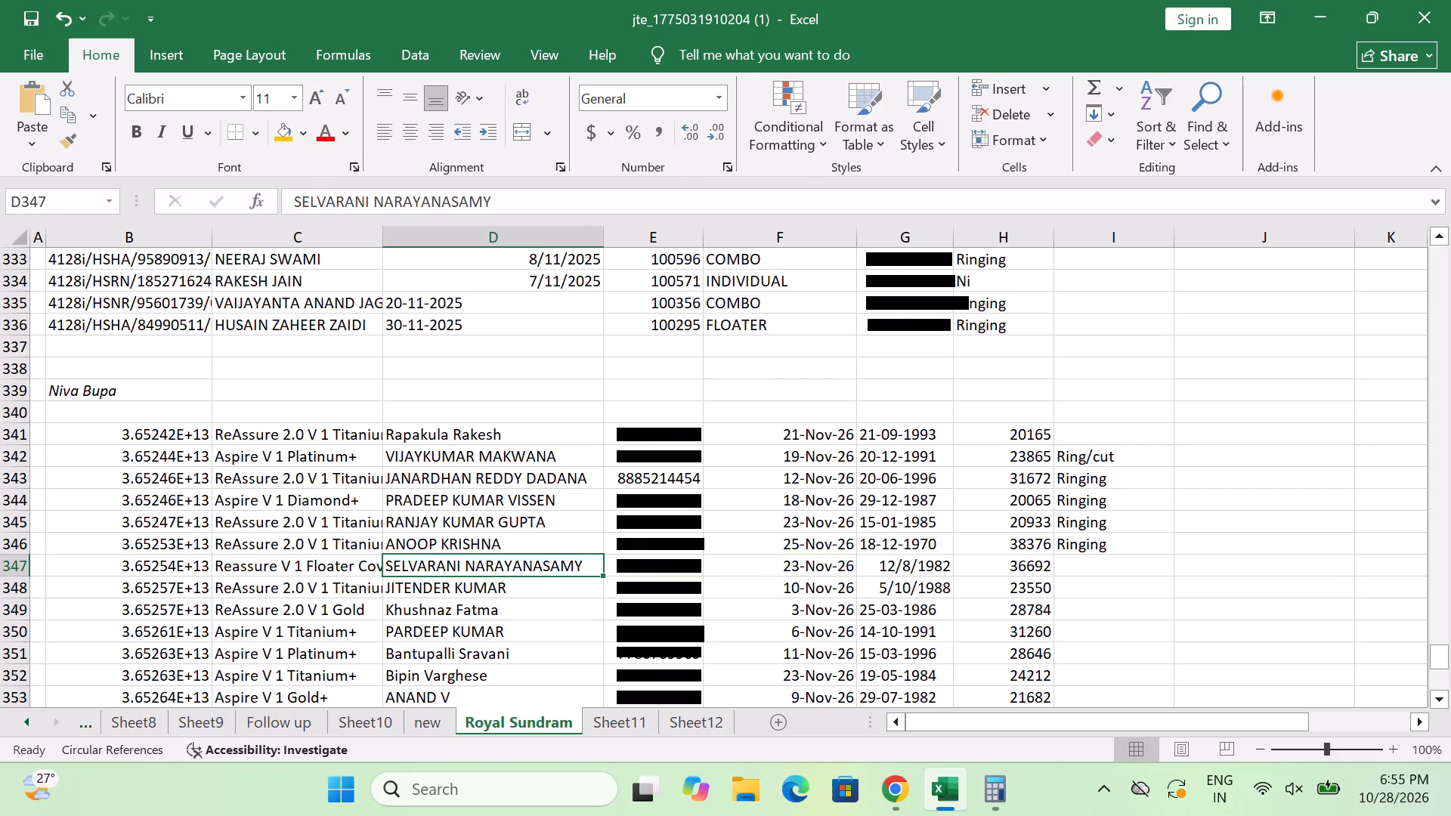
left_click(650, 566)
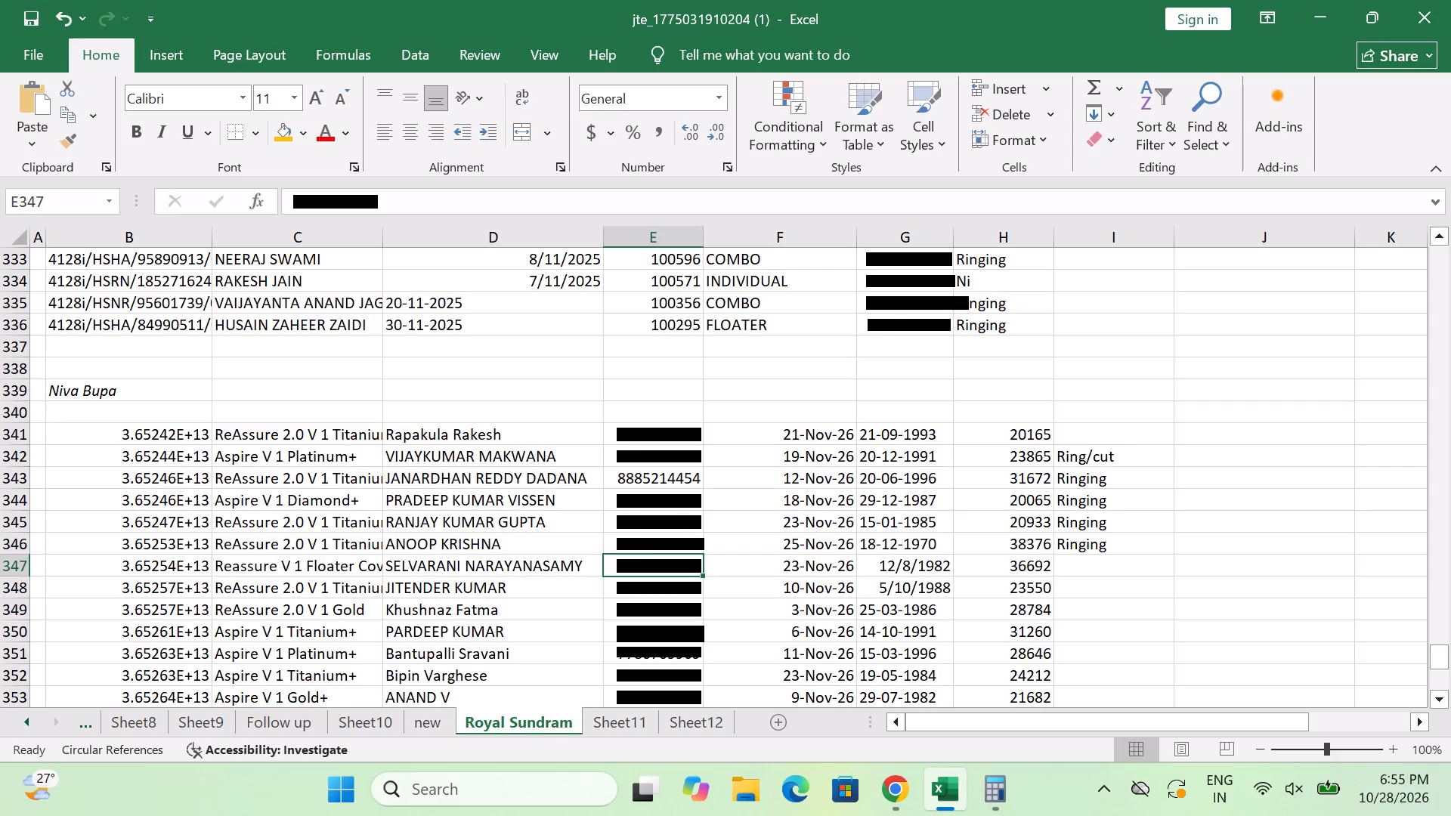
left_click(462, 570)
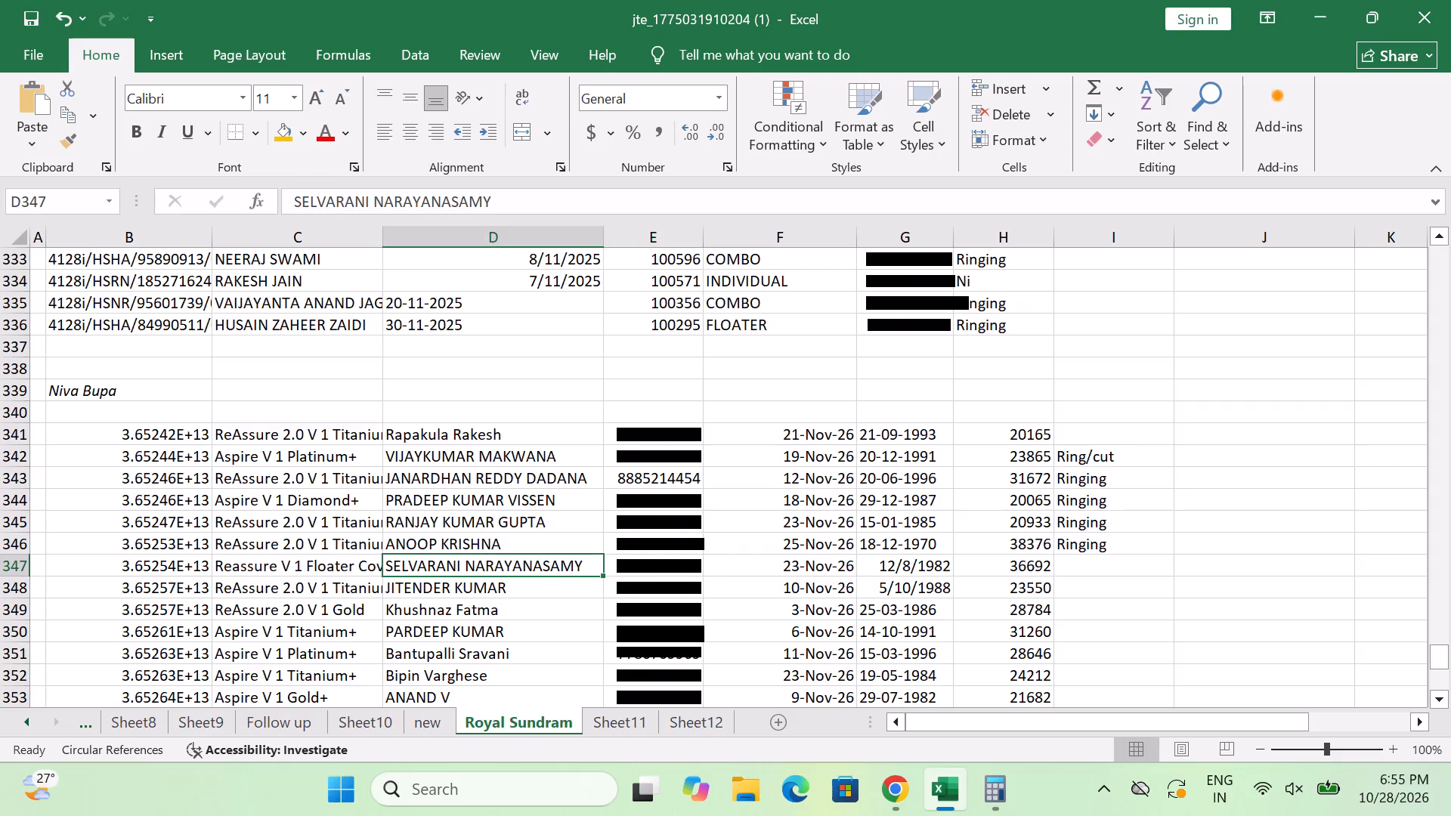
left_click(641, 566)
left_click(552, 564)
left_click(350, 566)
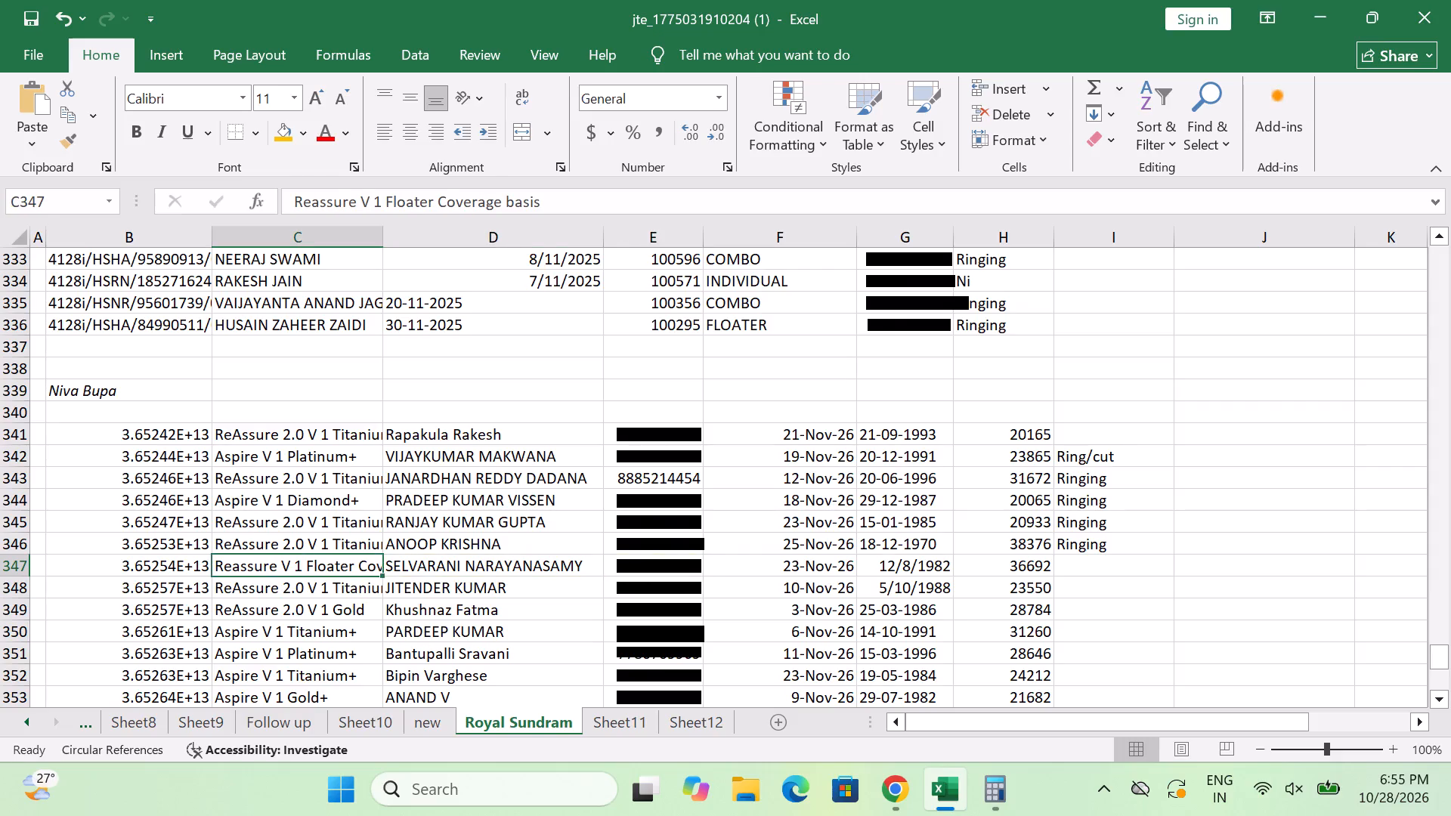
left_click(510, 565)
left_click(662, 564)
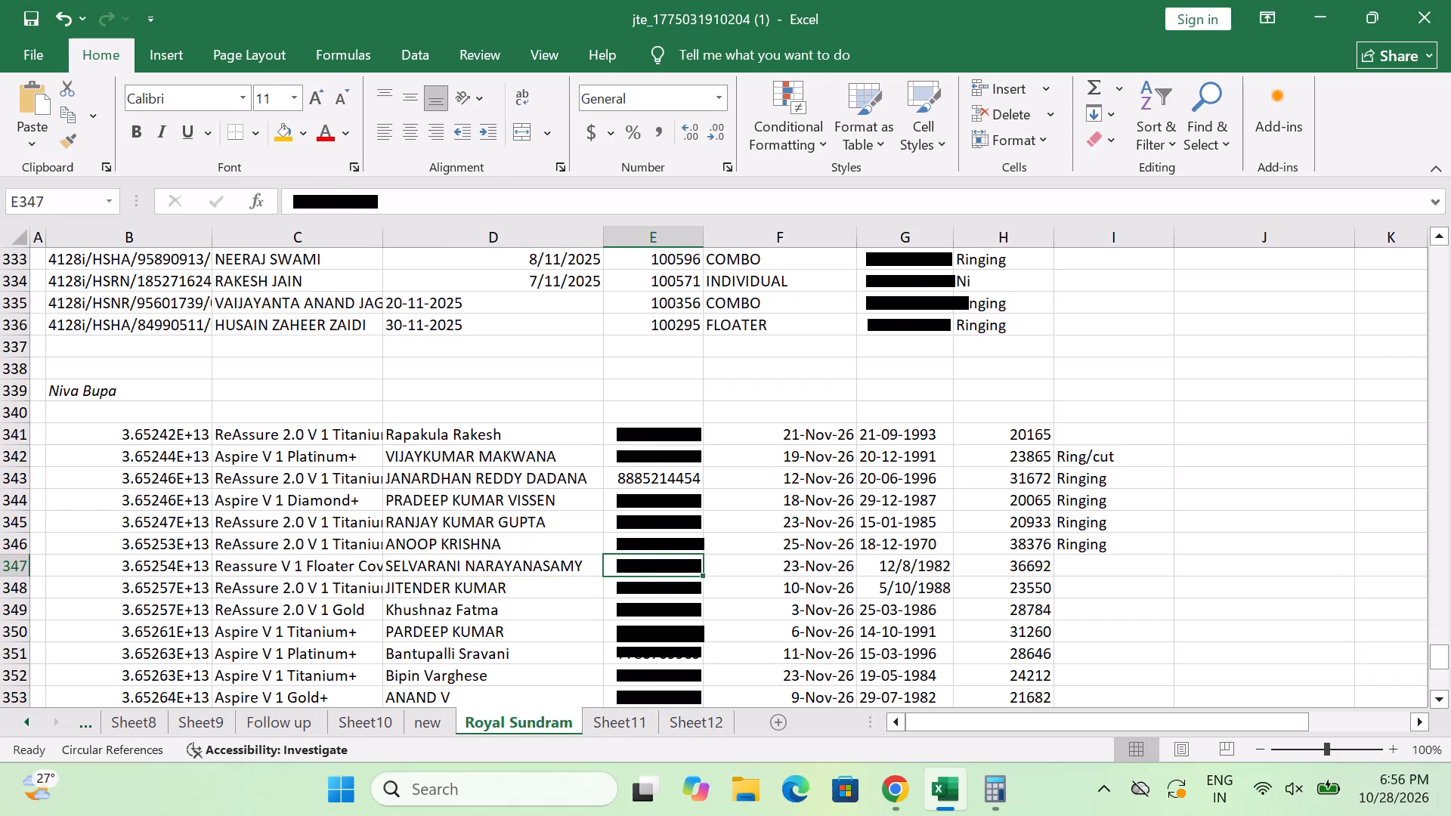
left_click(776, 568)
left_click(664, 569)
Look across row 347 to the call outcome cell in column I and return to the phone number in column E.
key("Right")
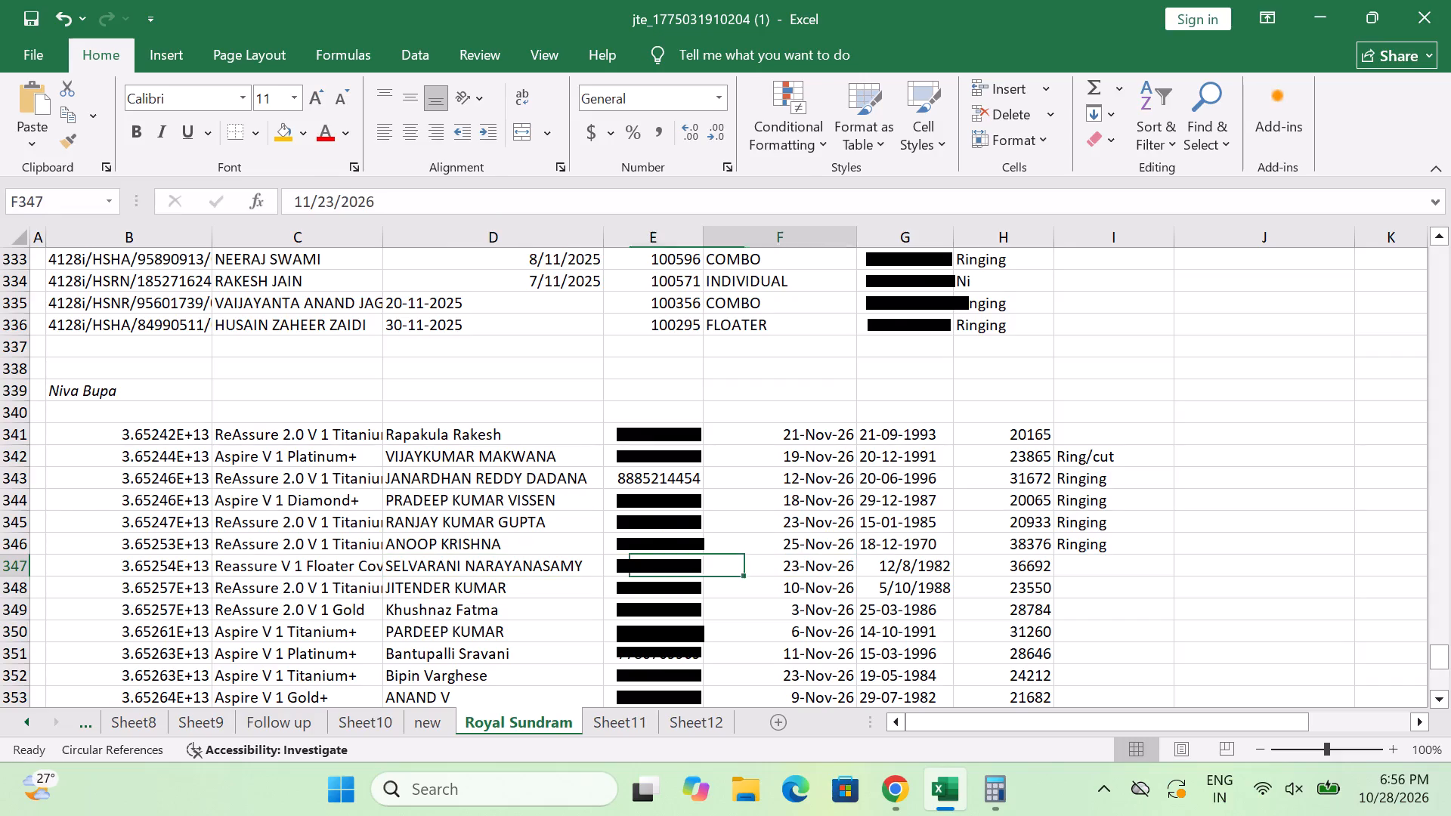
key("Right")
key("Right")
key("Right")
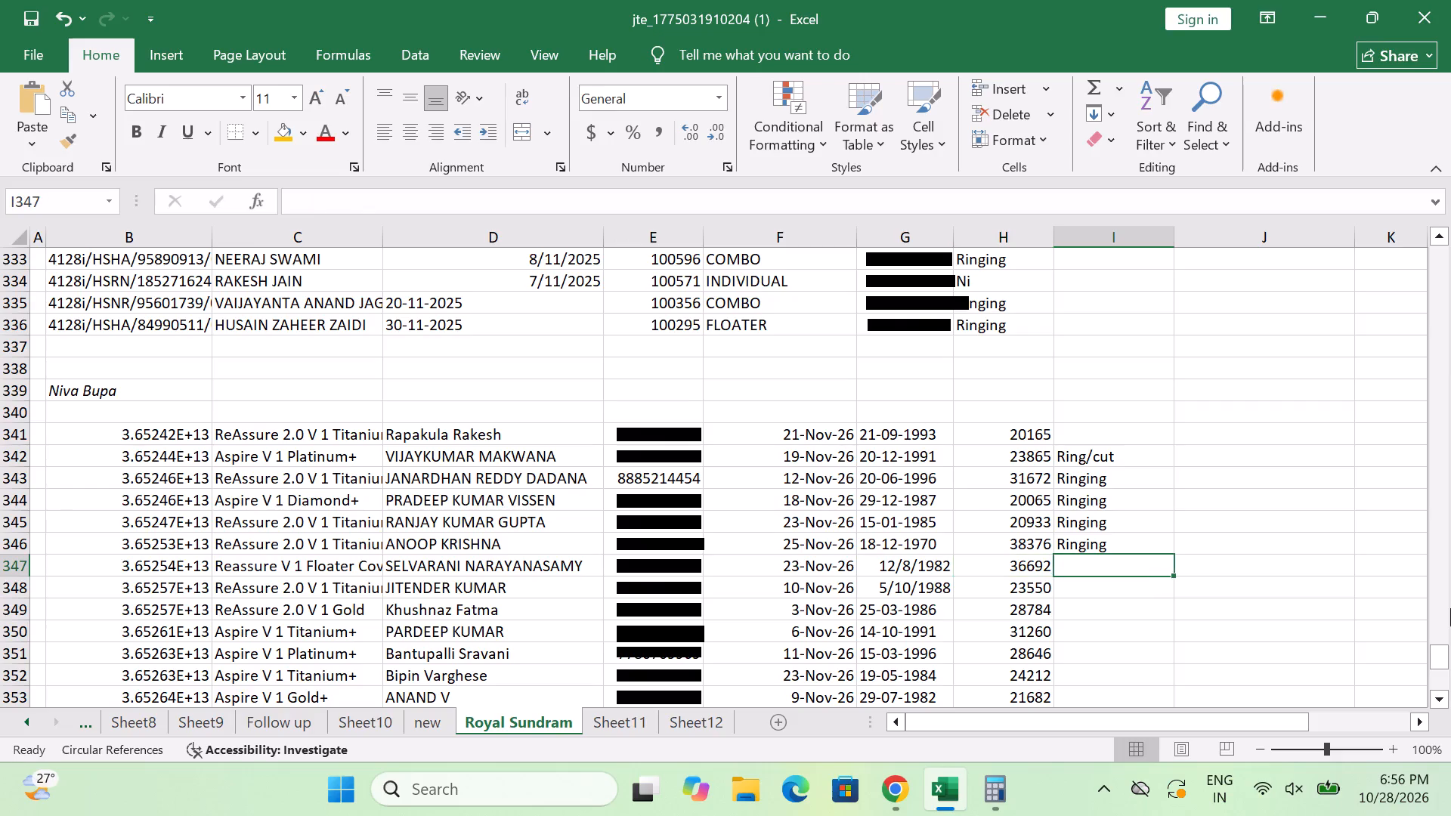
key("Left")
key("Left")
key("Left")
key("Left")
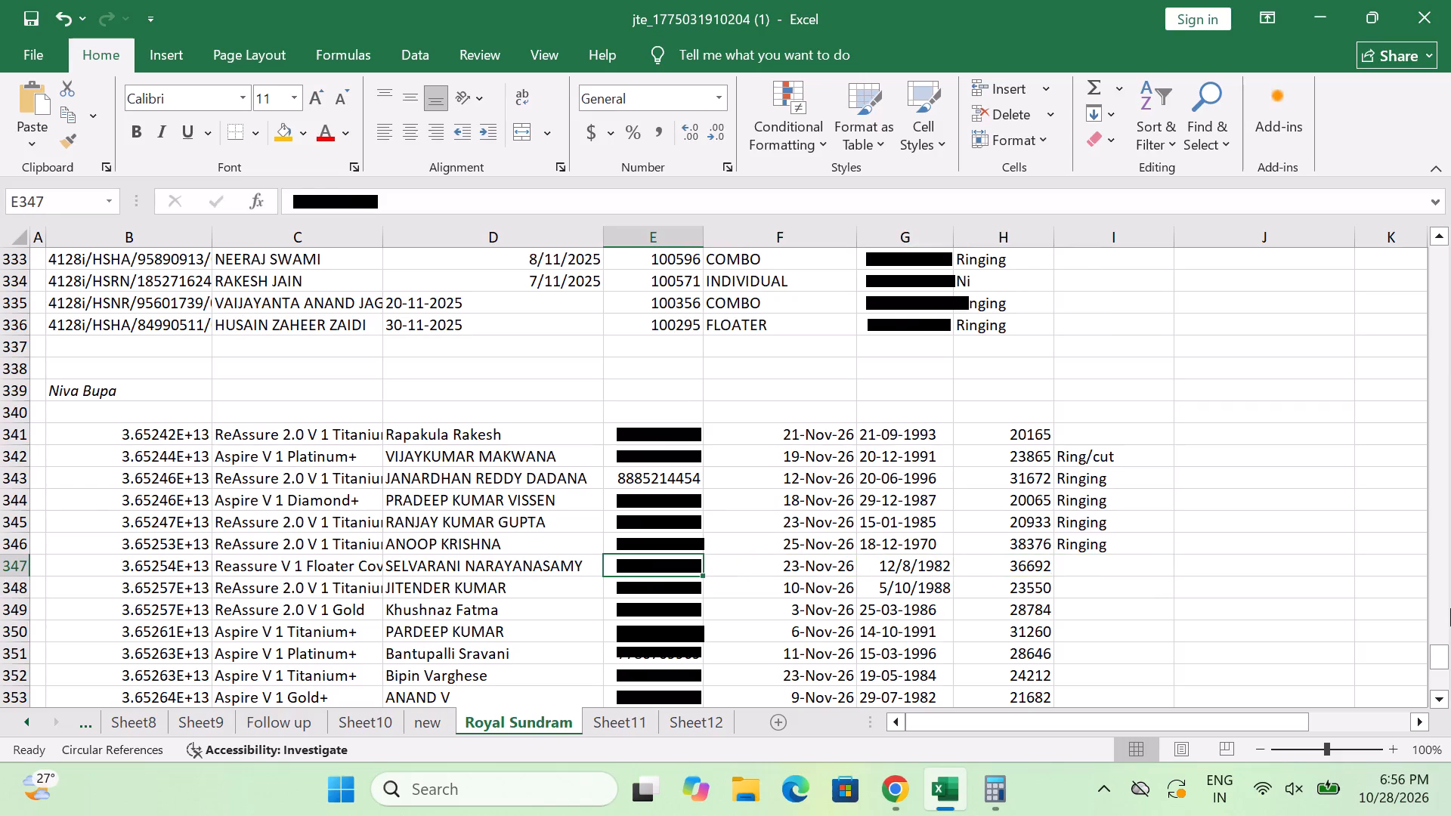
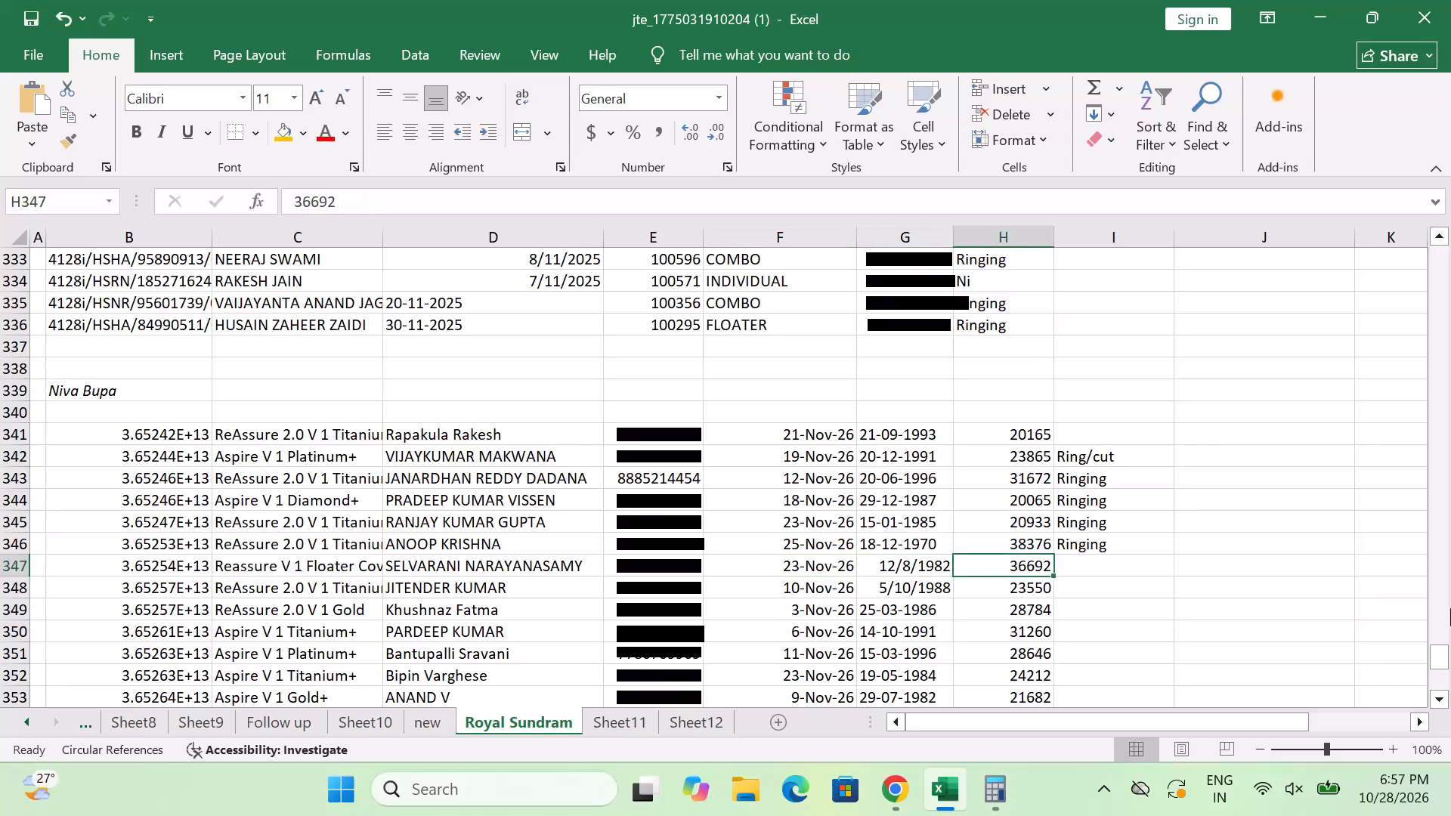
Log the call outcome for the Niva Bupa customer in row 347 as English in column I.
key("Right")
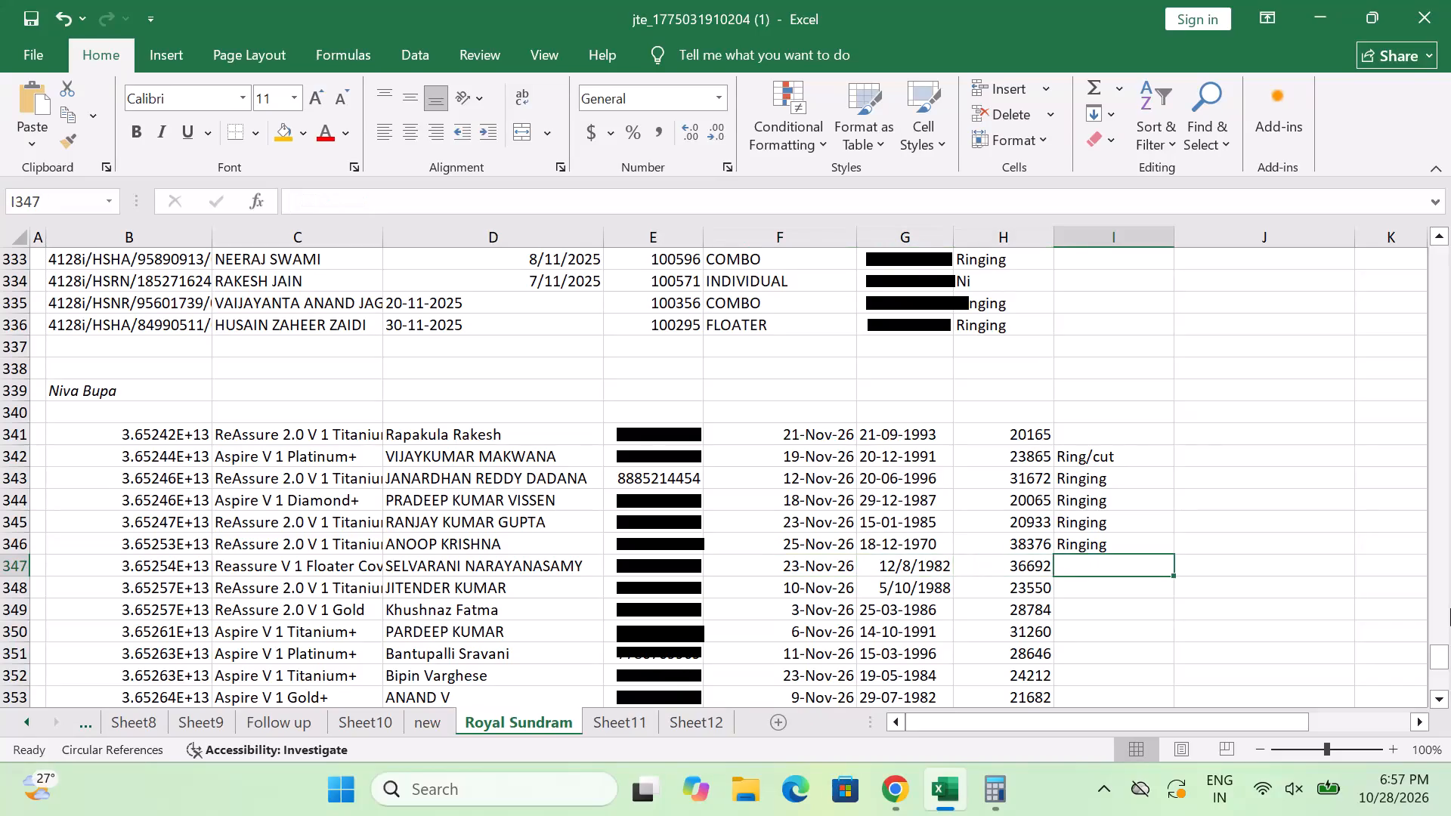
type("English")
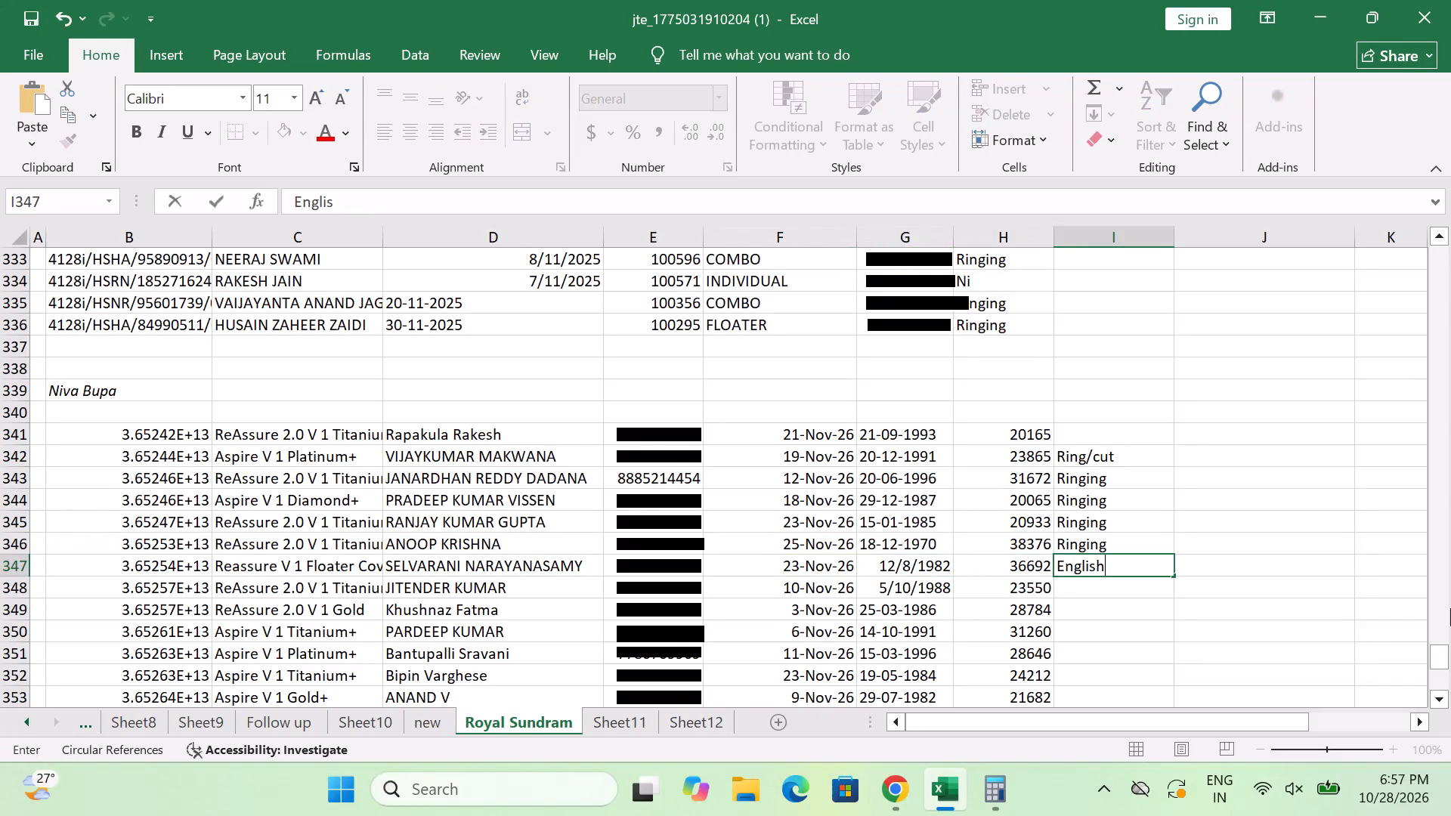
key("Return")
Look back across the next Niva Bupa record, row 348, to its plan name in column C.
key("Left")
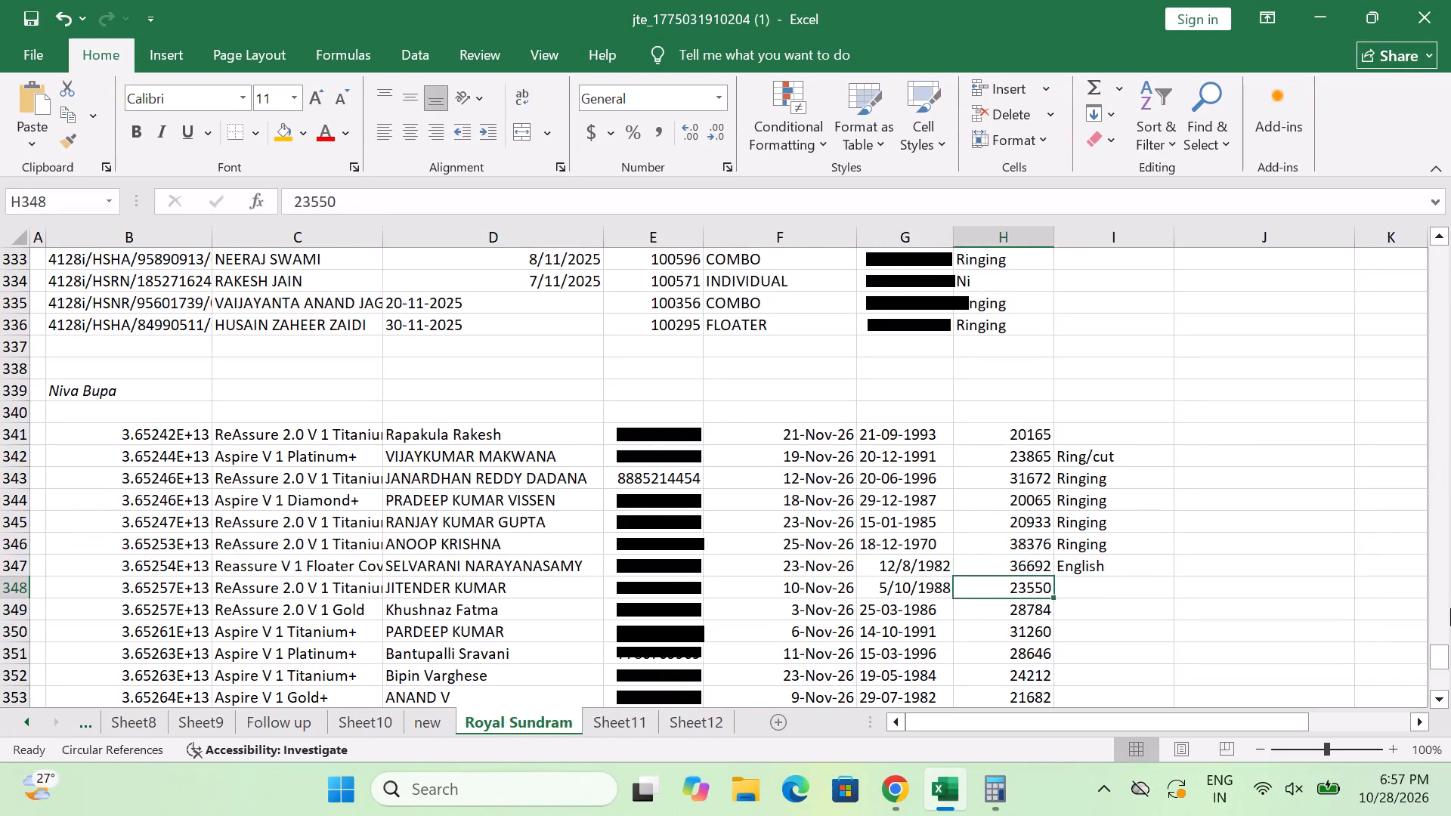
key("Left")
key("Left")
key("Left")
key("Left")
key("Left")
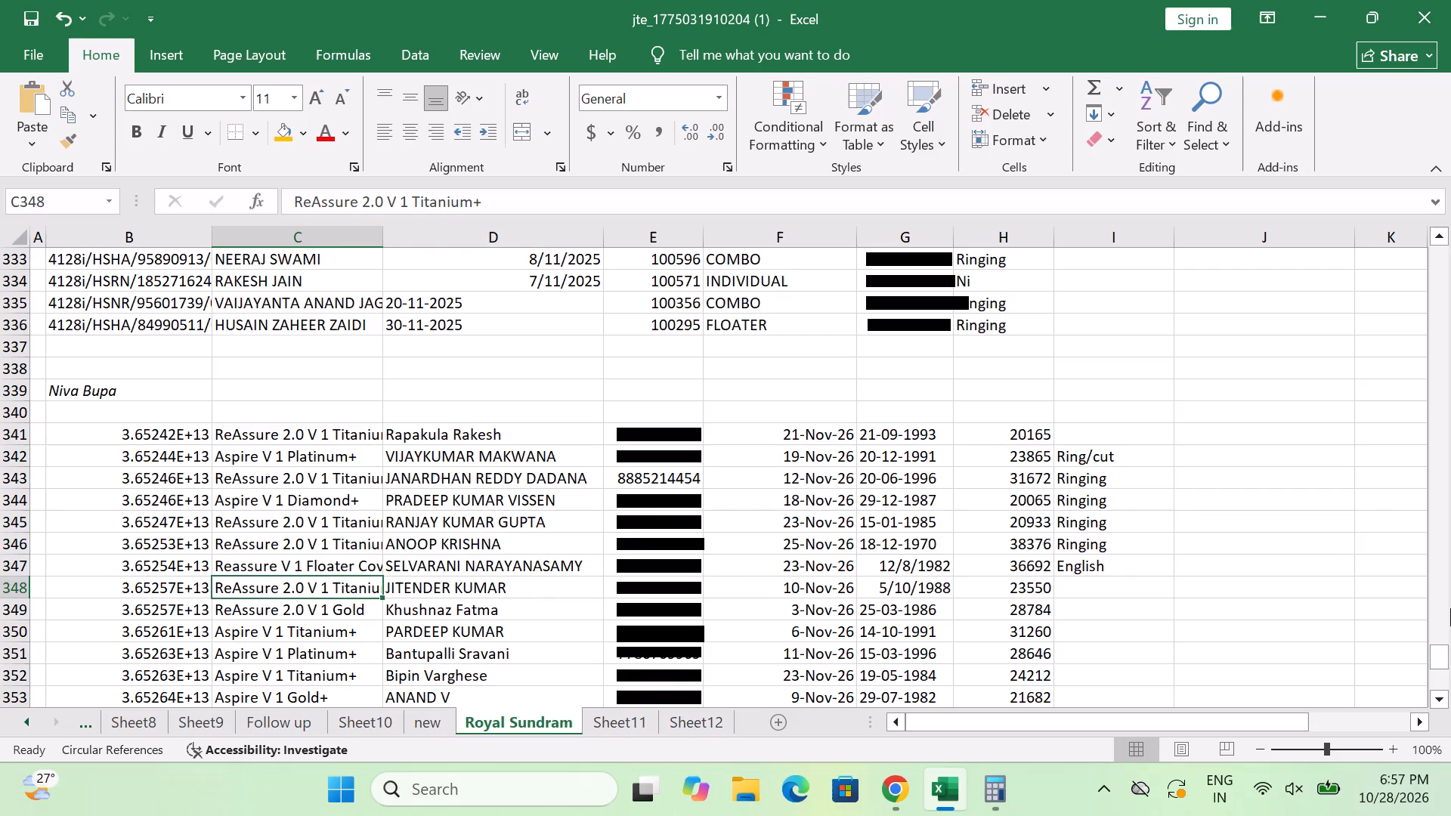
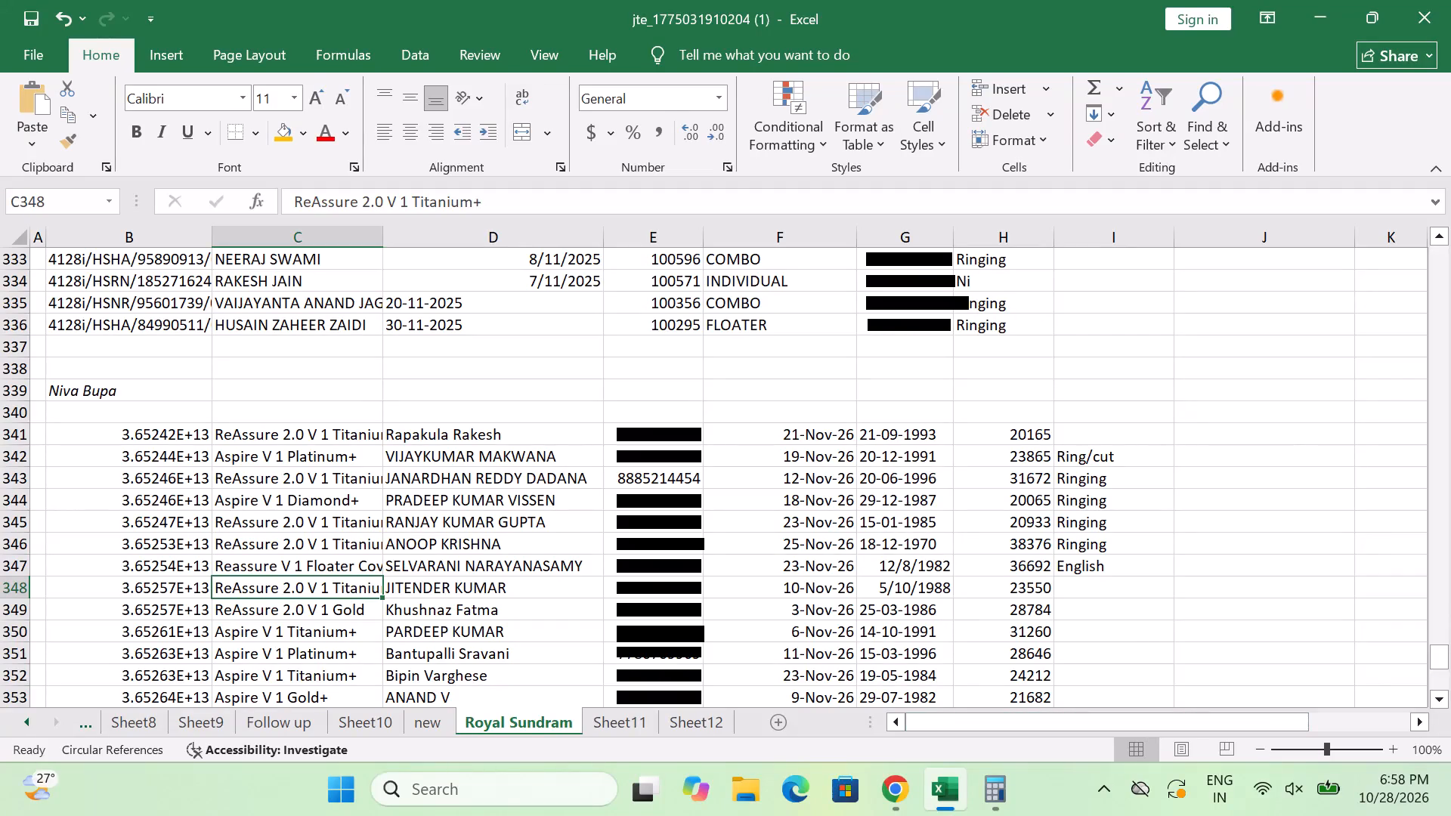
Review the Niva Bupa record in row 348 from the customer name through column I, returning to the phone number in column E.
left_click(539, 589)
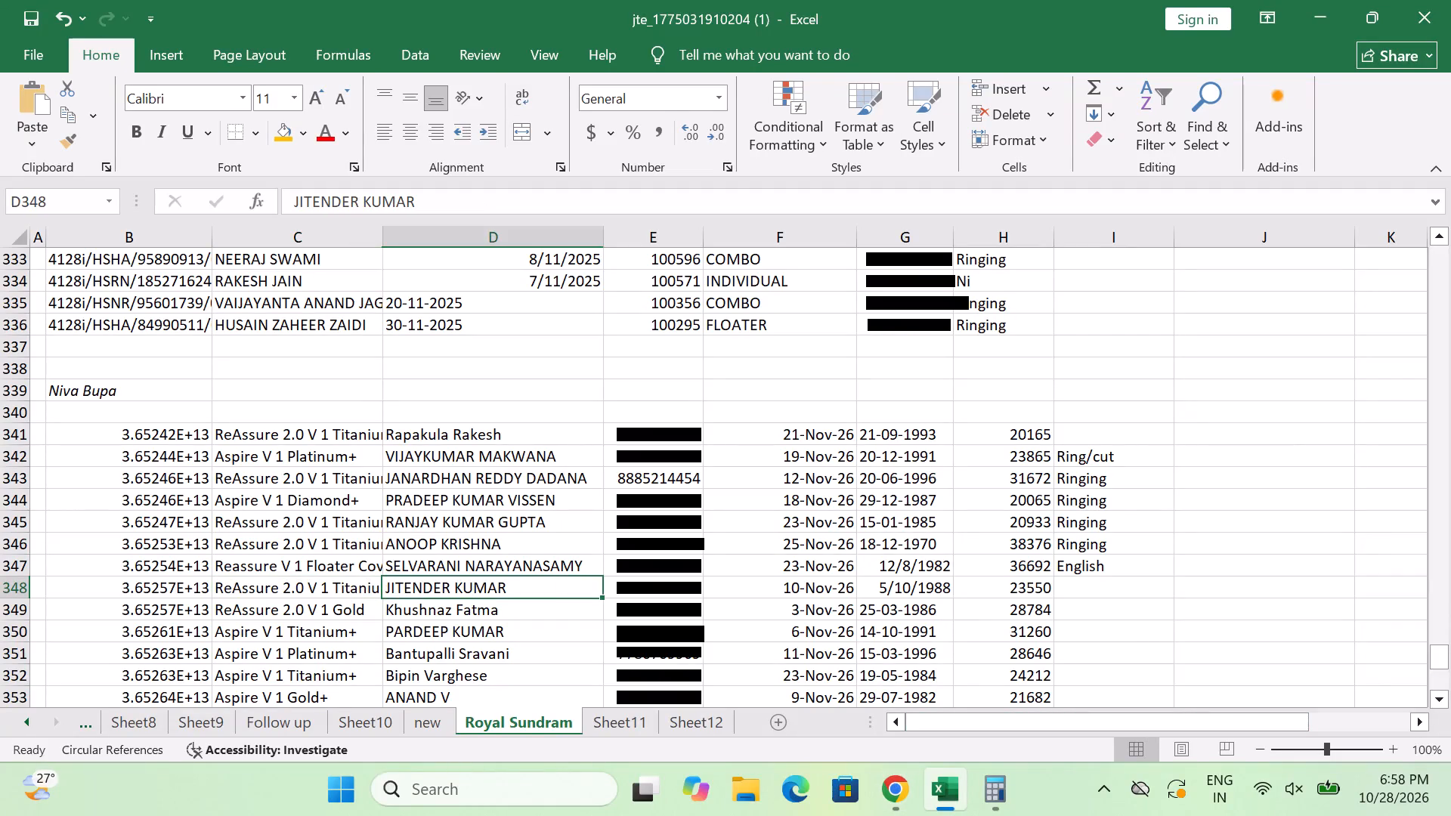
key("Right")
key("Right")
key("Right")
key("Right")
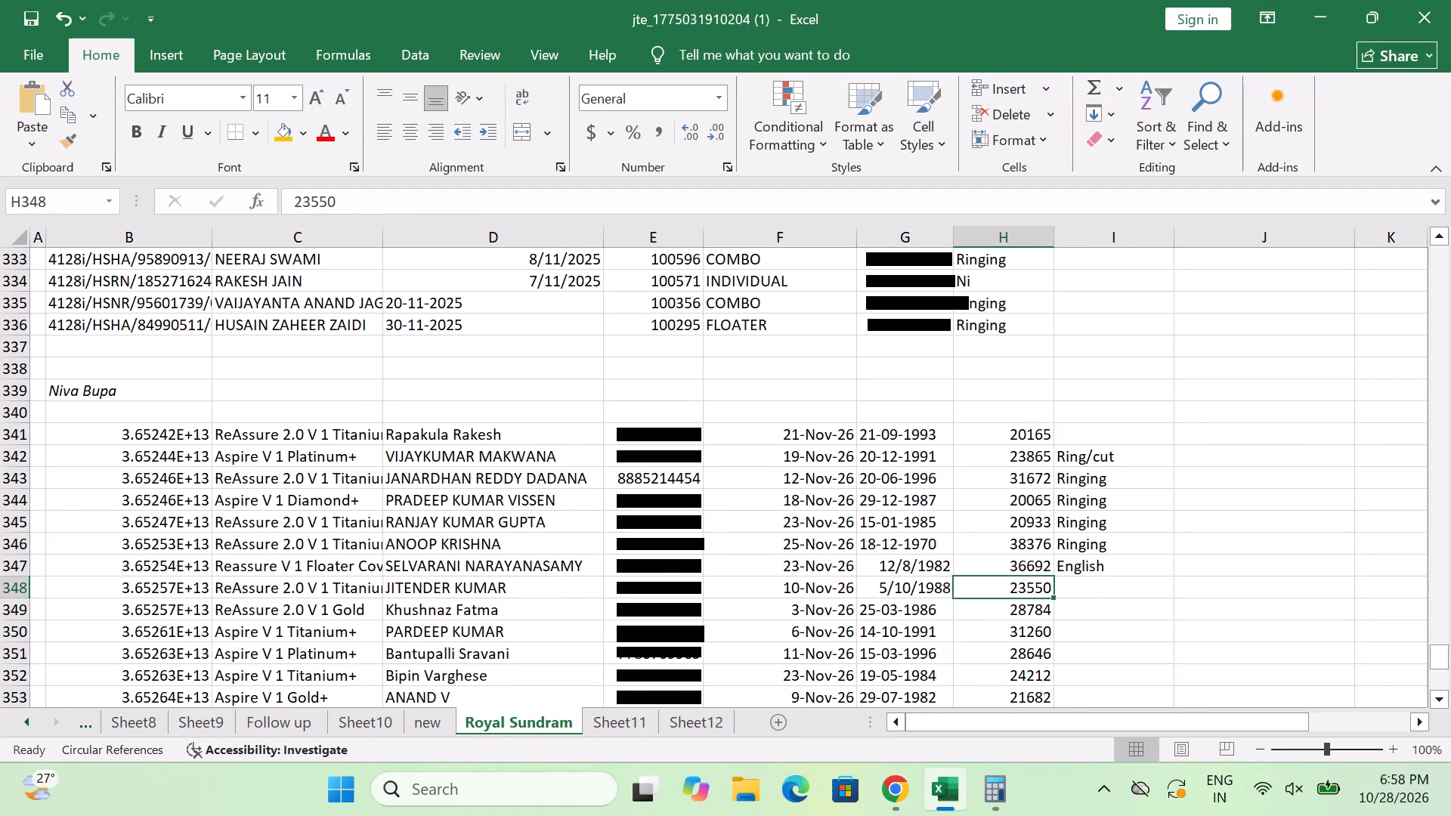
key("Right")
key("Left")
key("Left")
key("Left")
key("Left")
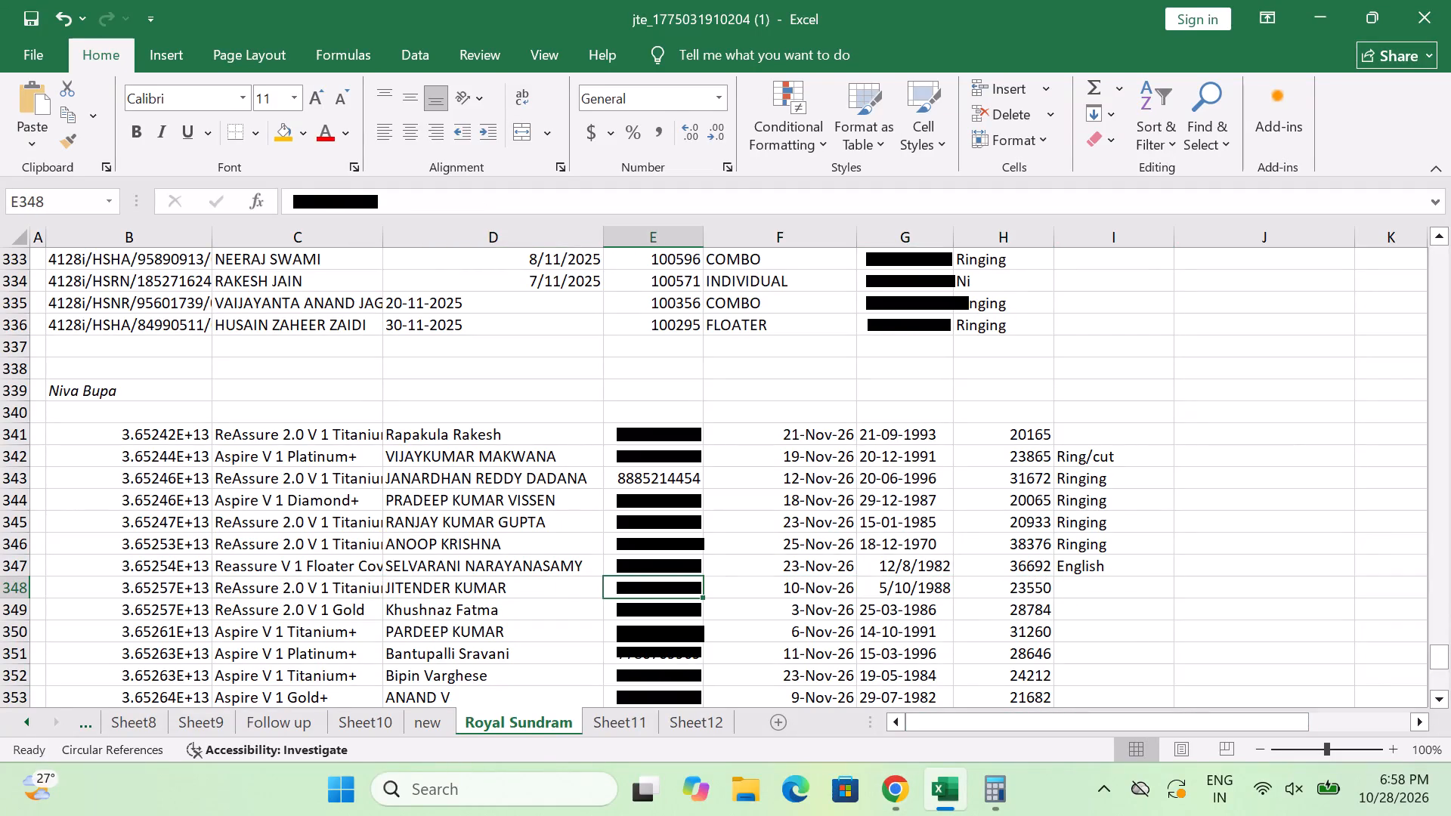
Recheck row 348's date and amount details in columns F to H, ending on the customer's phone number in column E.
key("Right")
key("Right")
key("Right")
key("Right")
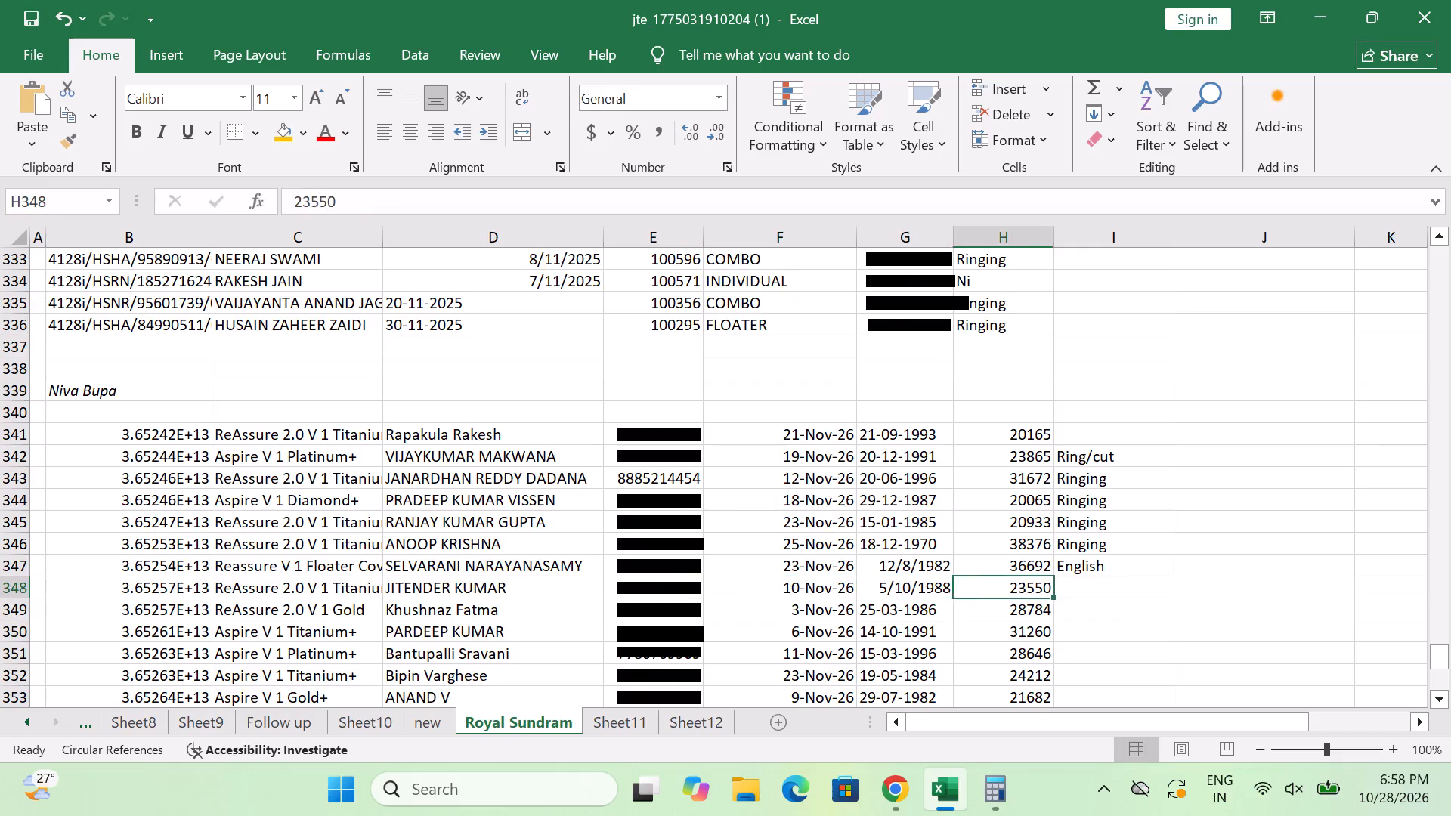
key("Left")
key("Left")
key("Left")
key("Left")
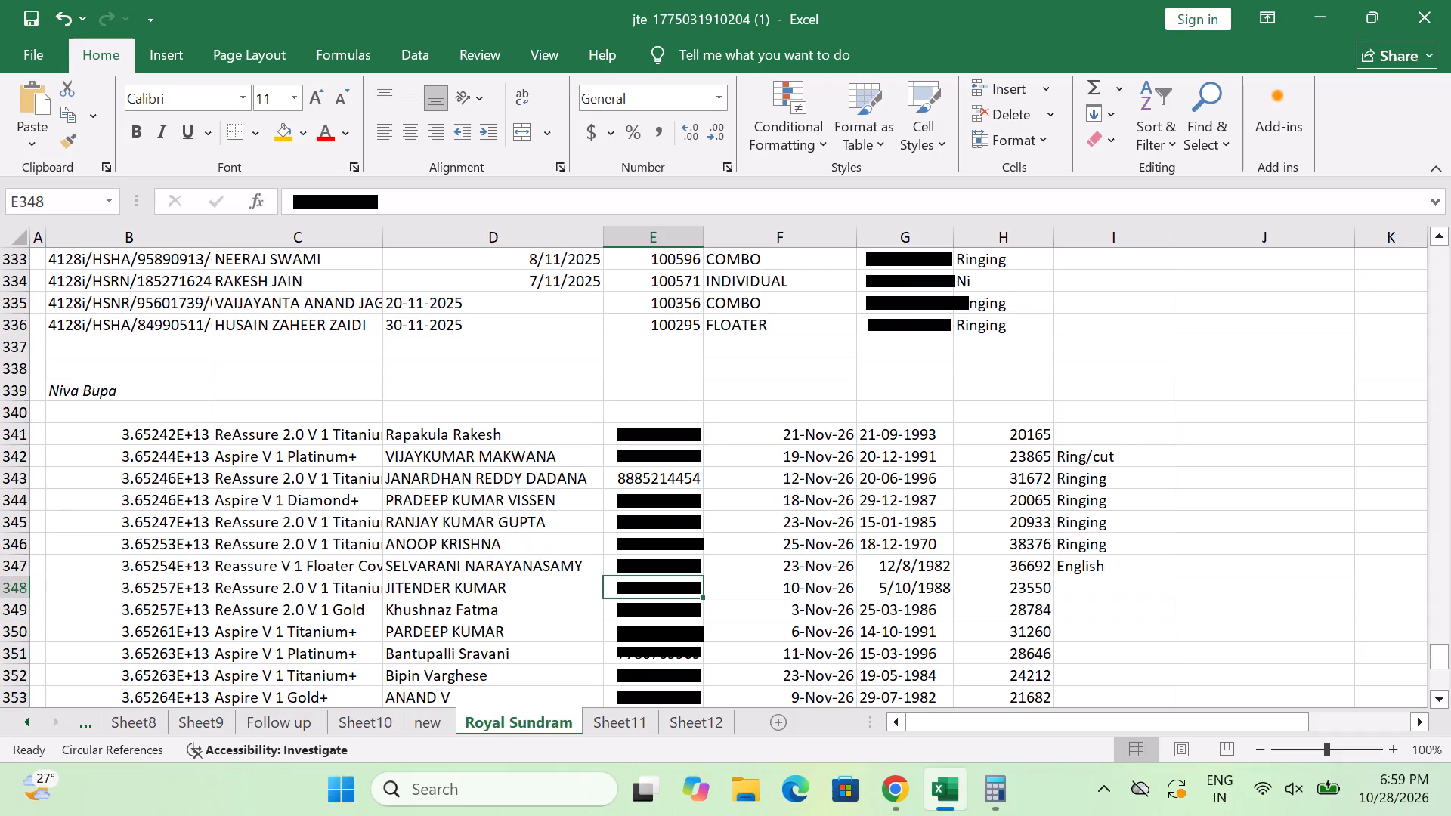
Look over row 348's details once more from the phone number to the amount in column H and back to column E.
key("Right")
key("Right")
key("Right")
key("Right")
key("Left")
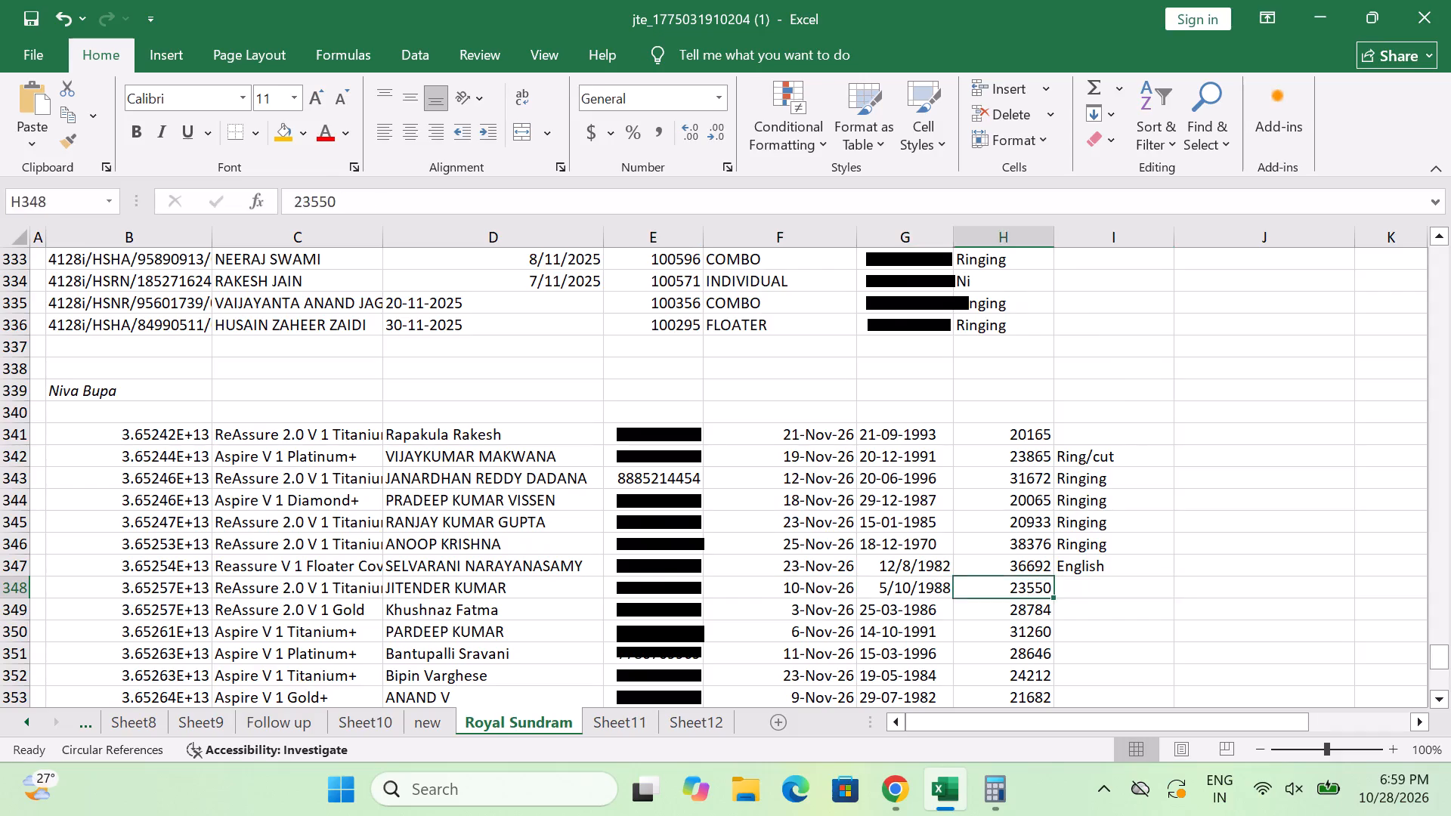
key("Left")
key("Left")
key("Left")
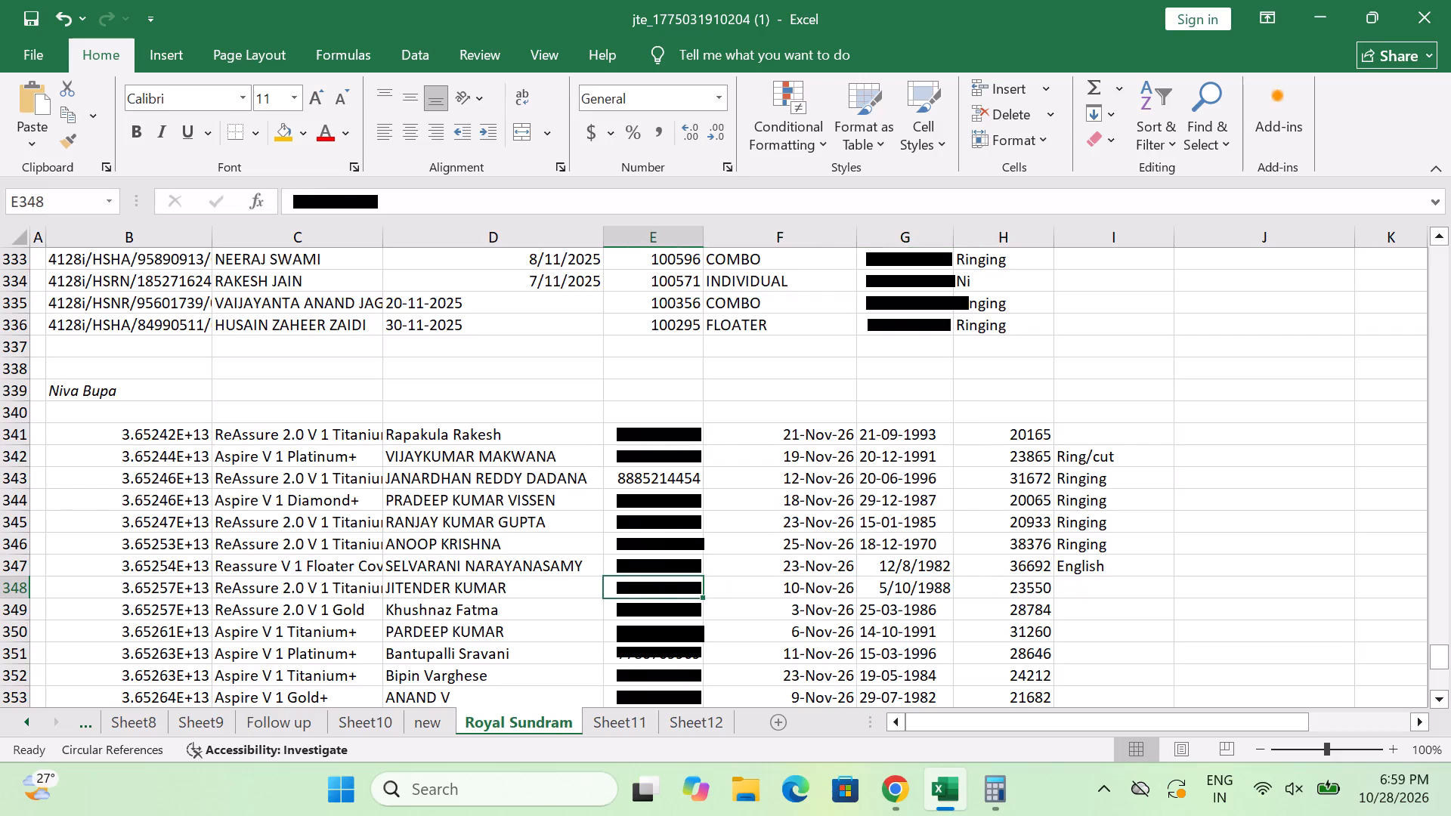
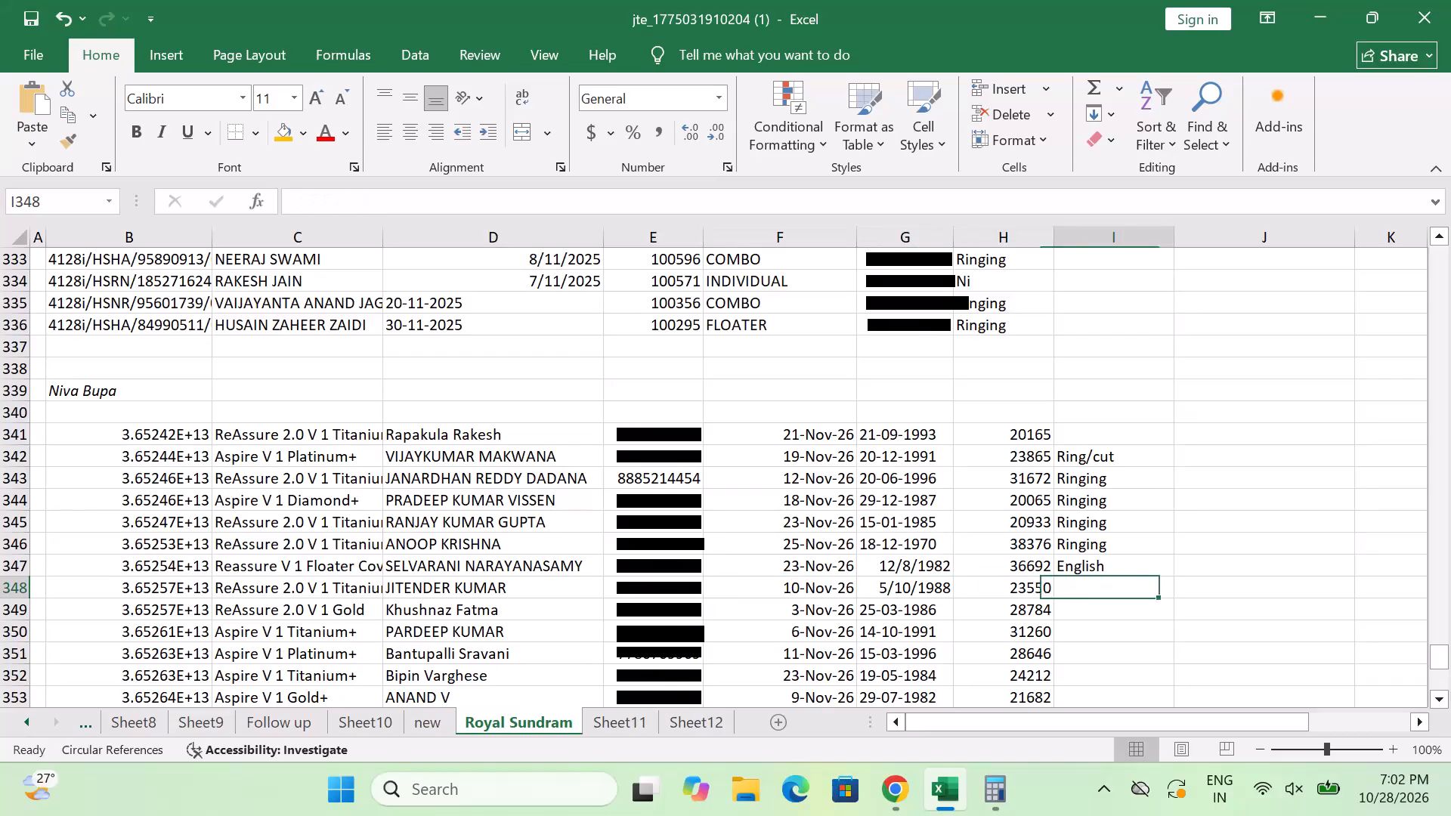
Log the call outcome "Ringing" in column I for the Niva Bupa customer in row 348.
key("shift+r")
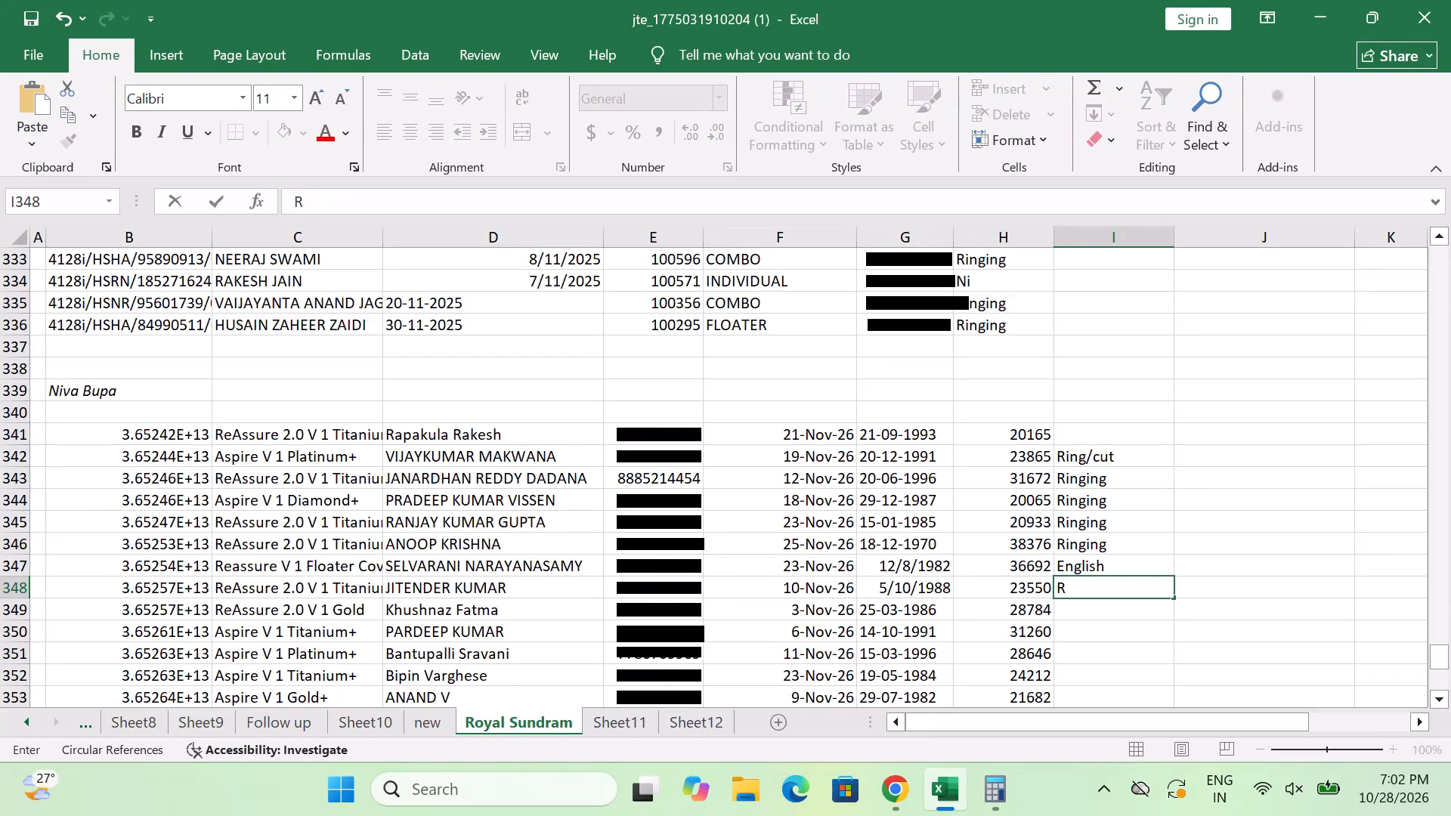
type("inging")
key("Return")
Review the Niva Bupa record in row 349 between columns B and F, ending on the customer's phone number in column E.
key("Left")
key("Left")
key("Left")
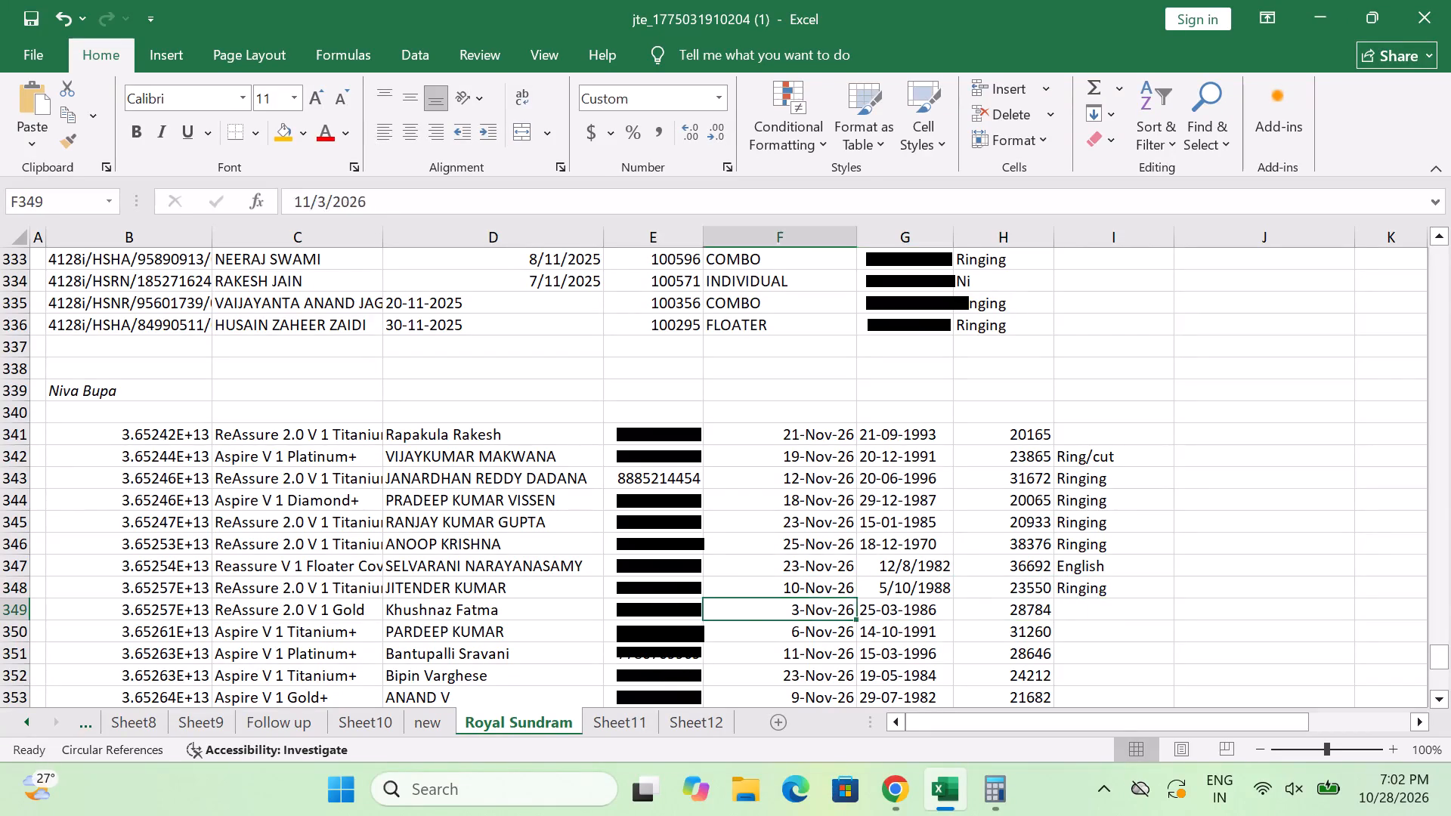
key("Left")
key("Left")
key("Right")
key("Right")
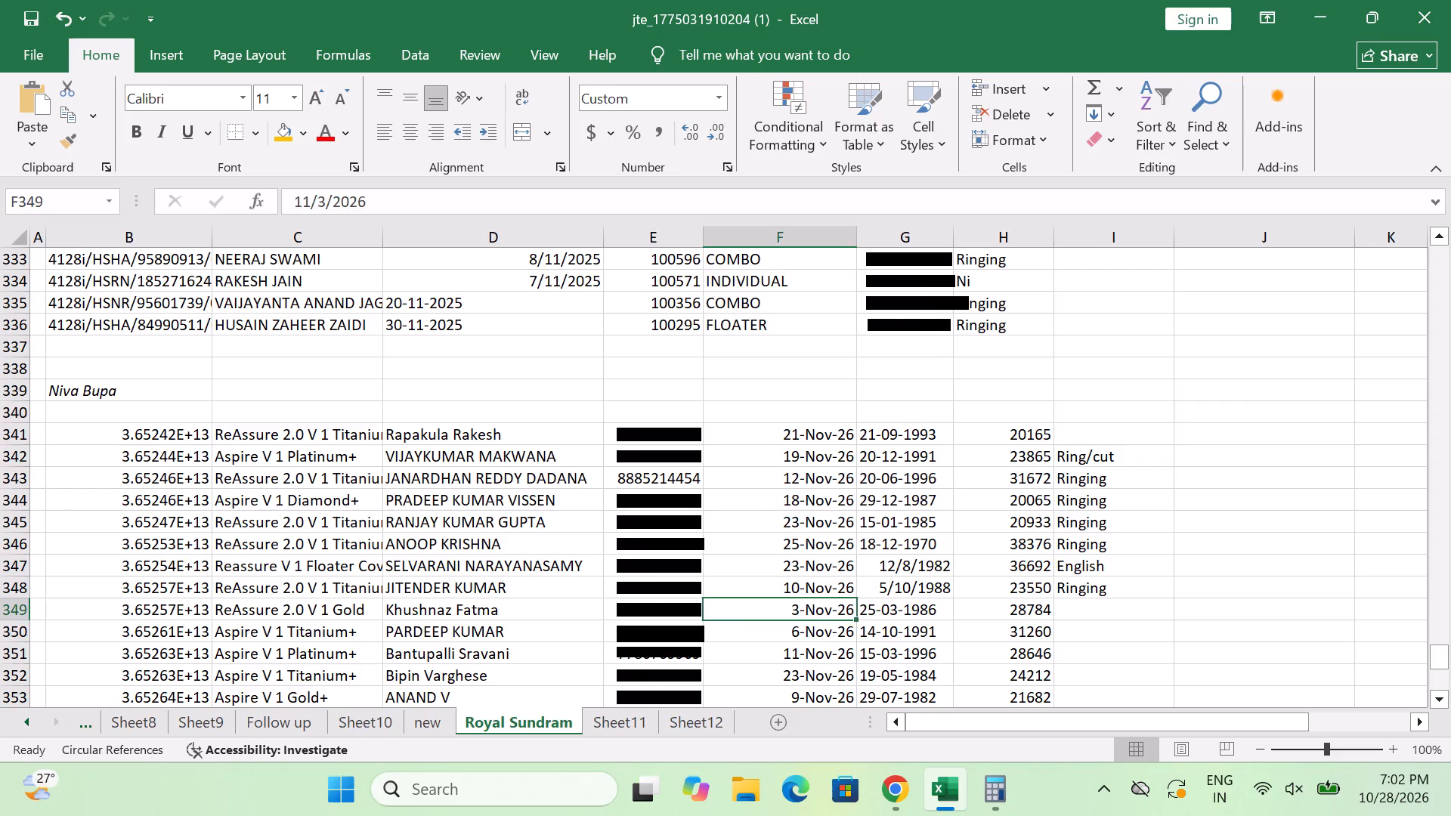
key("Left")
key("Left")
key("Left")
key("Left")
key("Right")
key("Right")
key("Right")
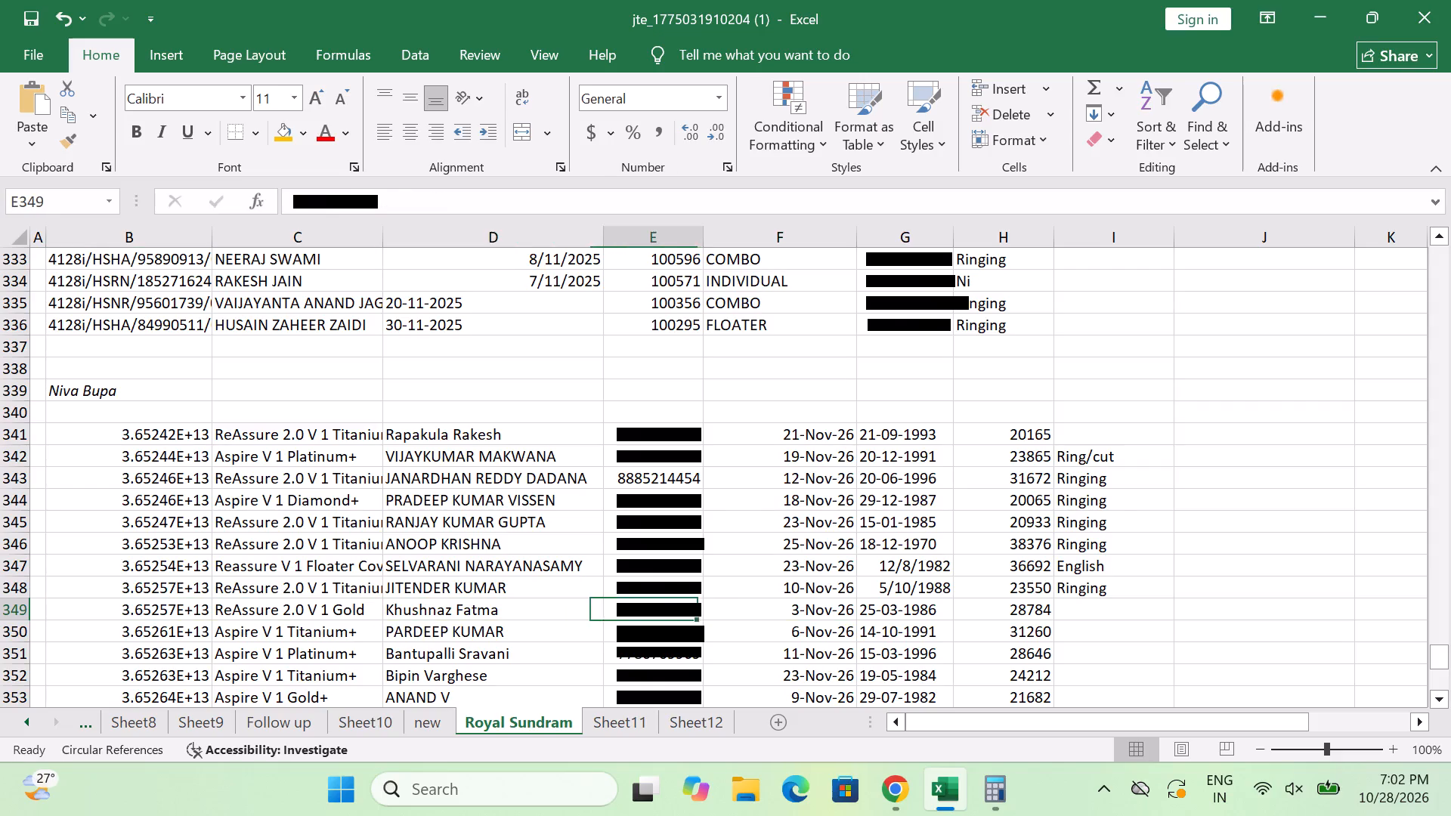
key("Right")
key("Left")
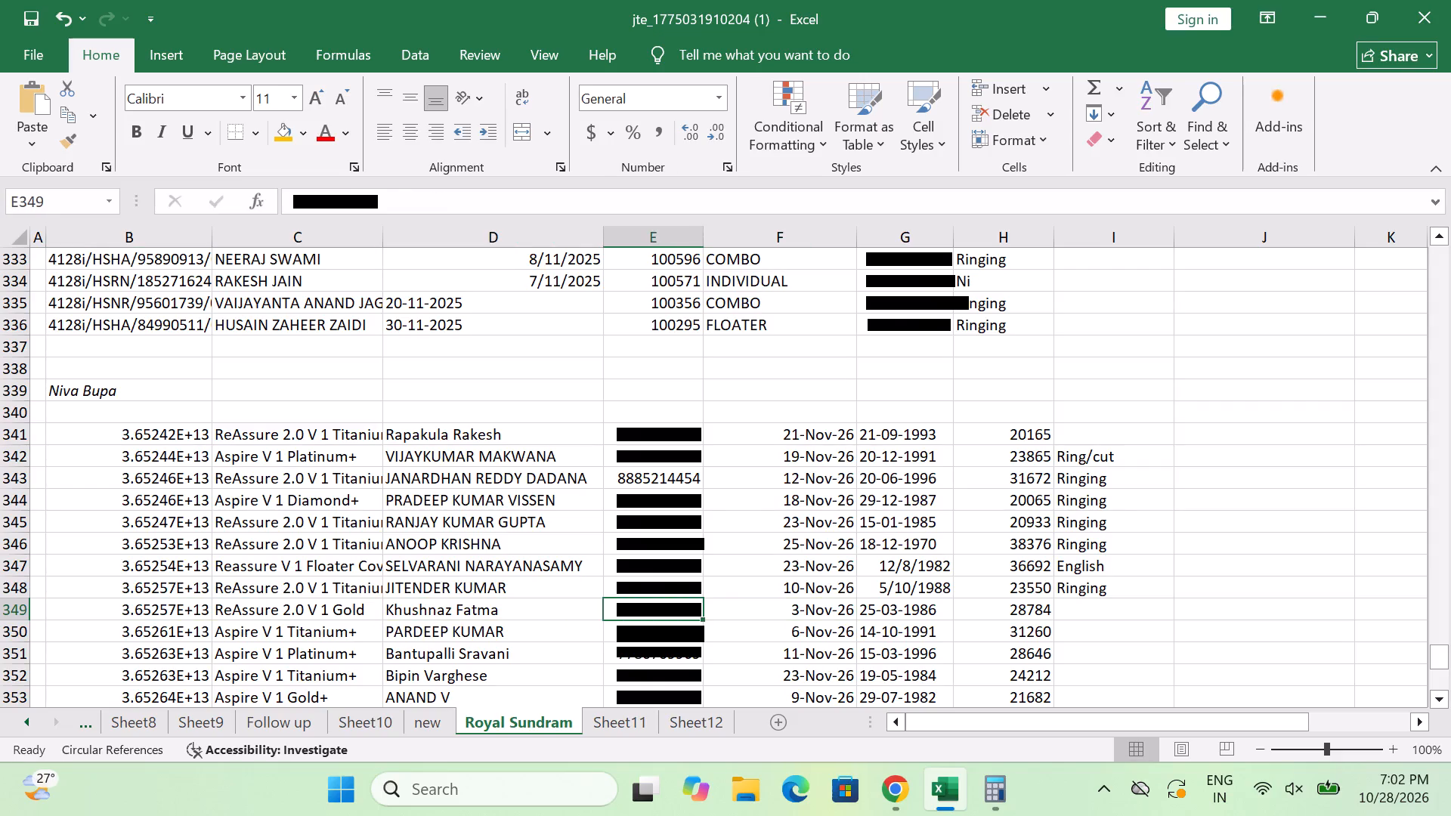
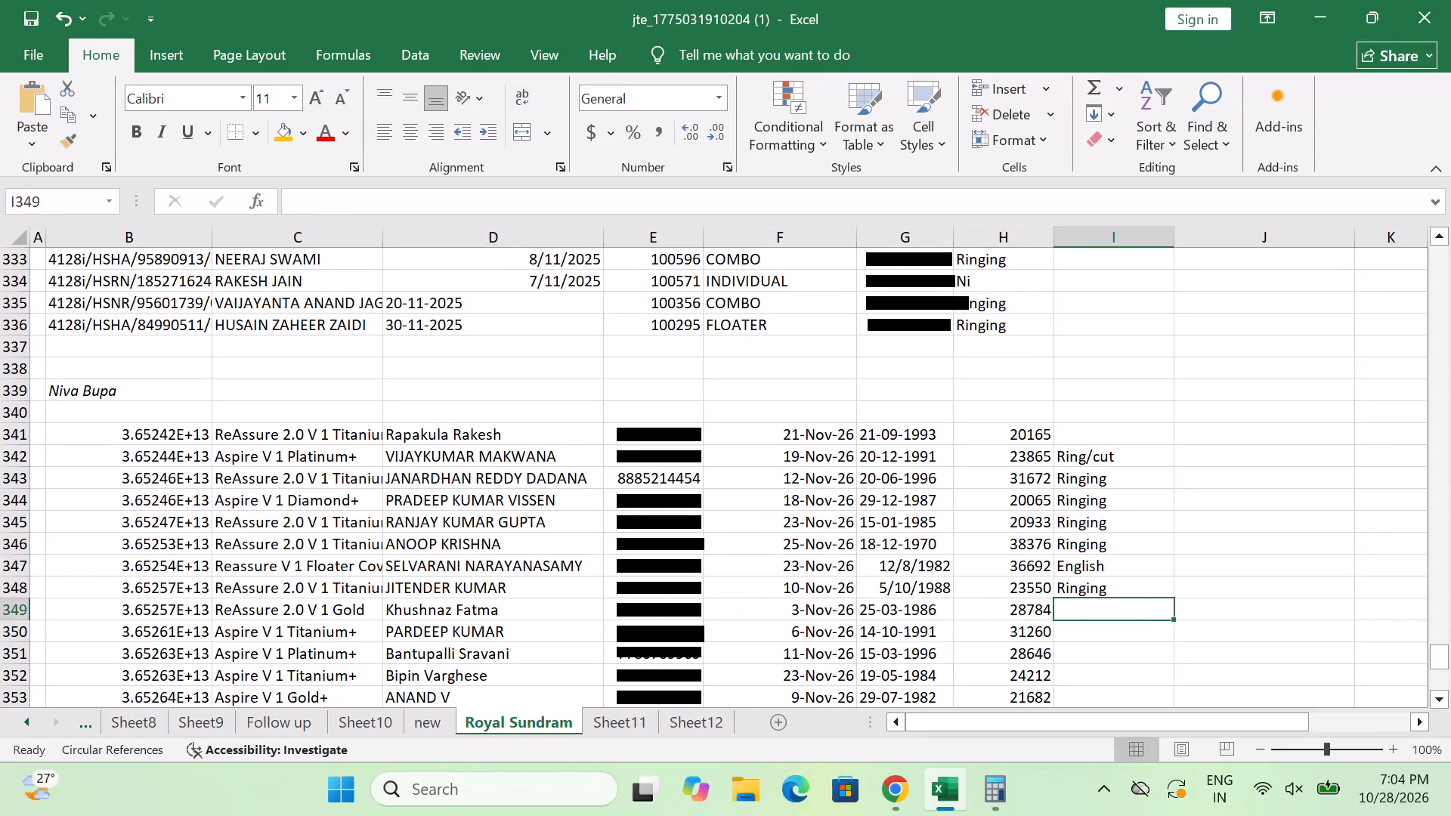
Review the Niva Bupa record in row 349 again, from column I back to the plan name in column C, ending on the phone number in column E.
key("Left")
key("Left")
key("Left")
key("Left")
key("Left")
key("Left")
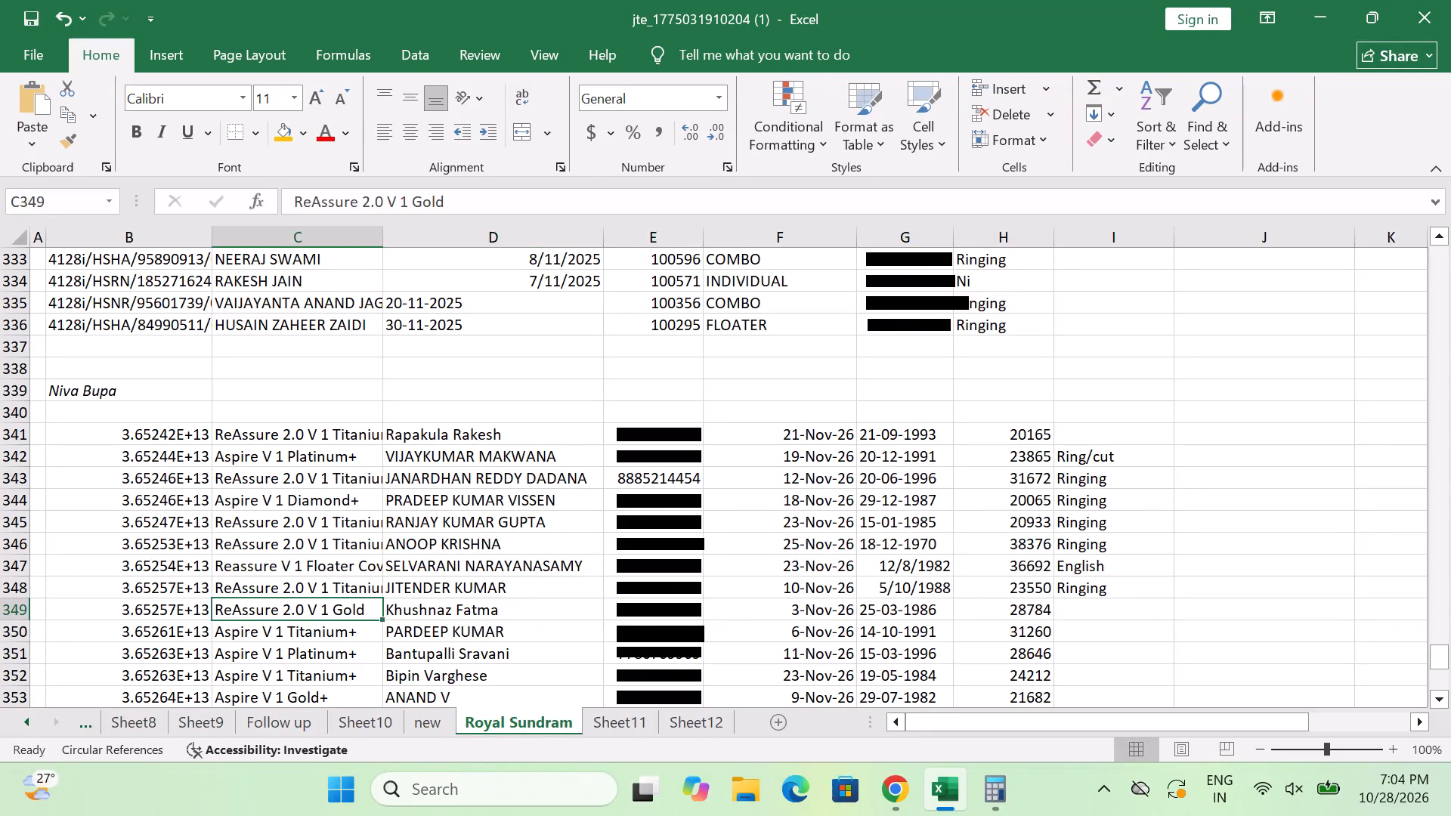
key("Right")
key("Right")
key("Right")
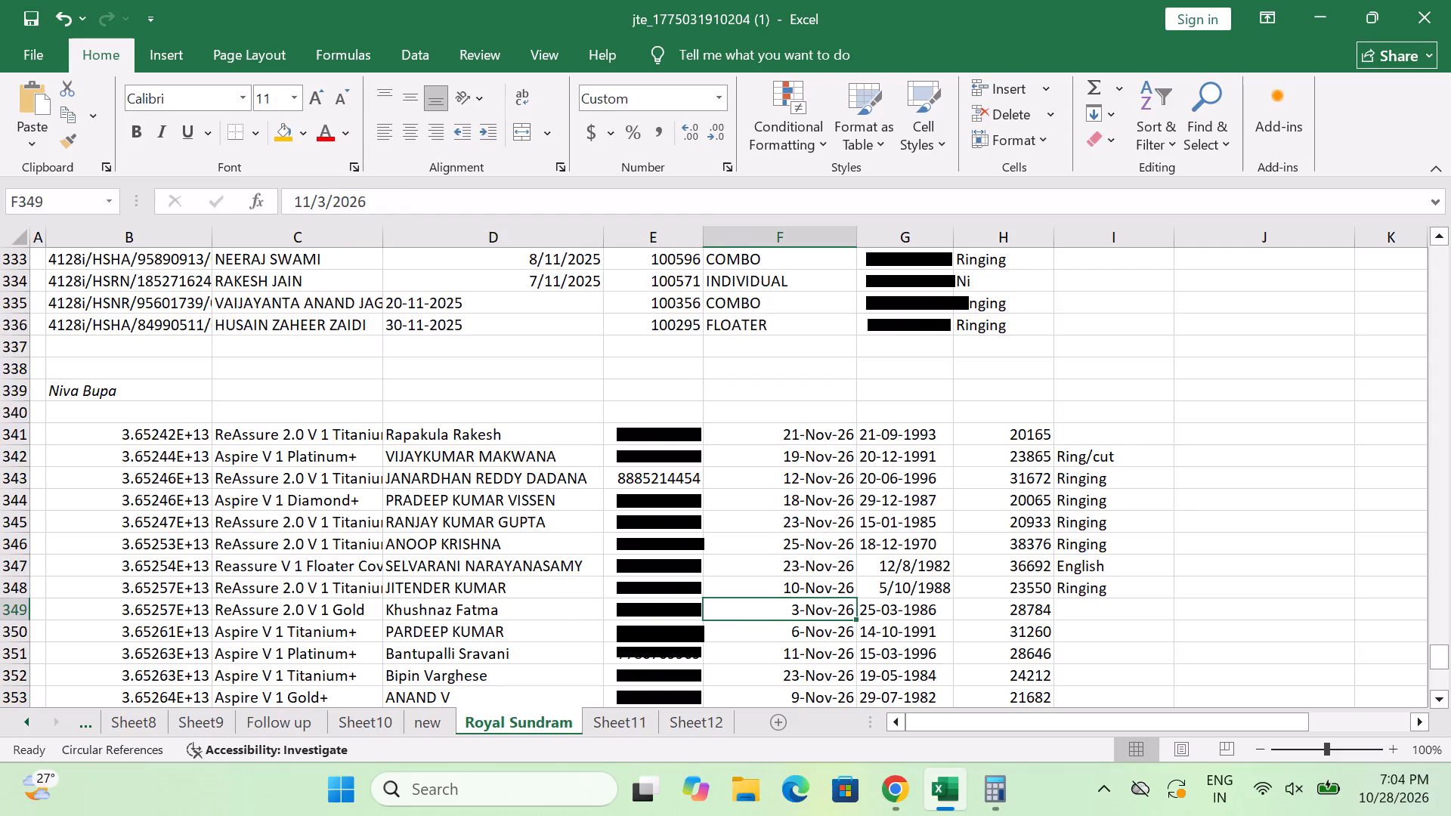
key("Left")
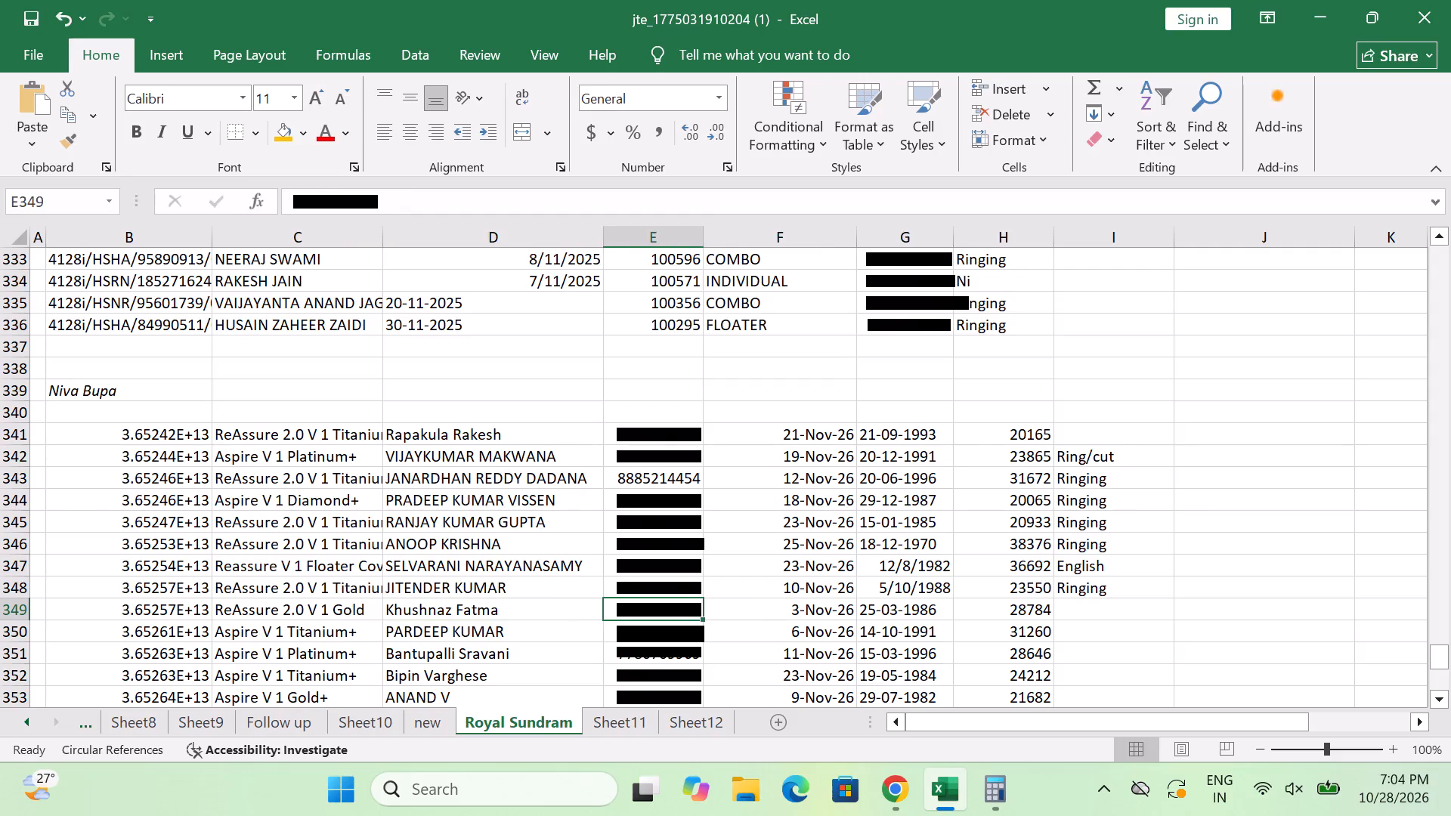
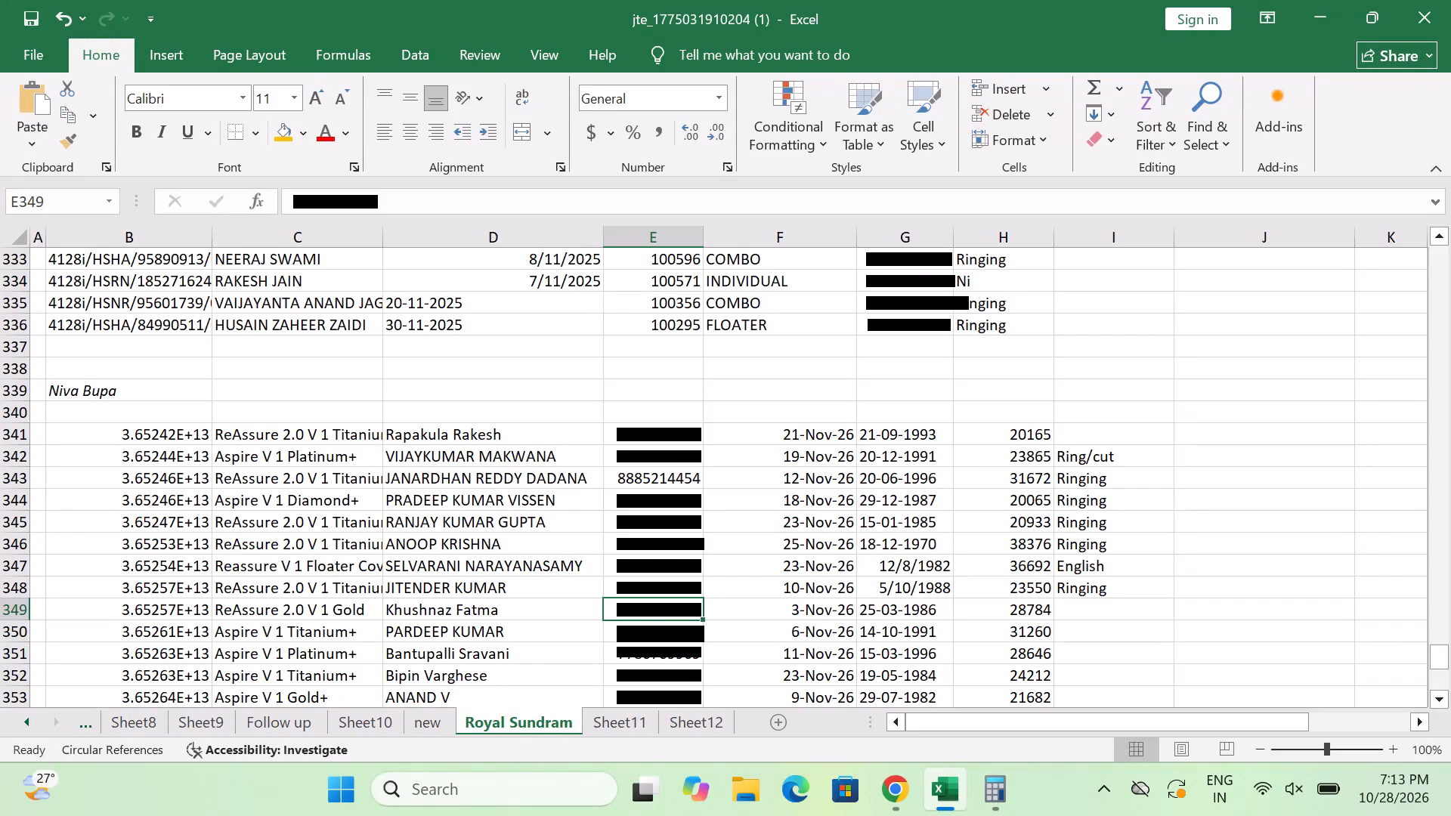
Review the ReAssure 2.0 V 1 Gold follow-up record in row 41 of Sheet11, checking column F and the customer name in column B.
left_click(627, 733)
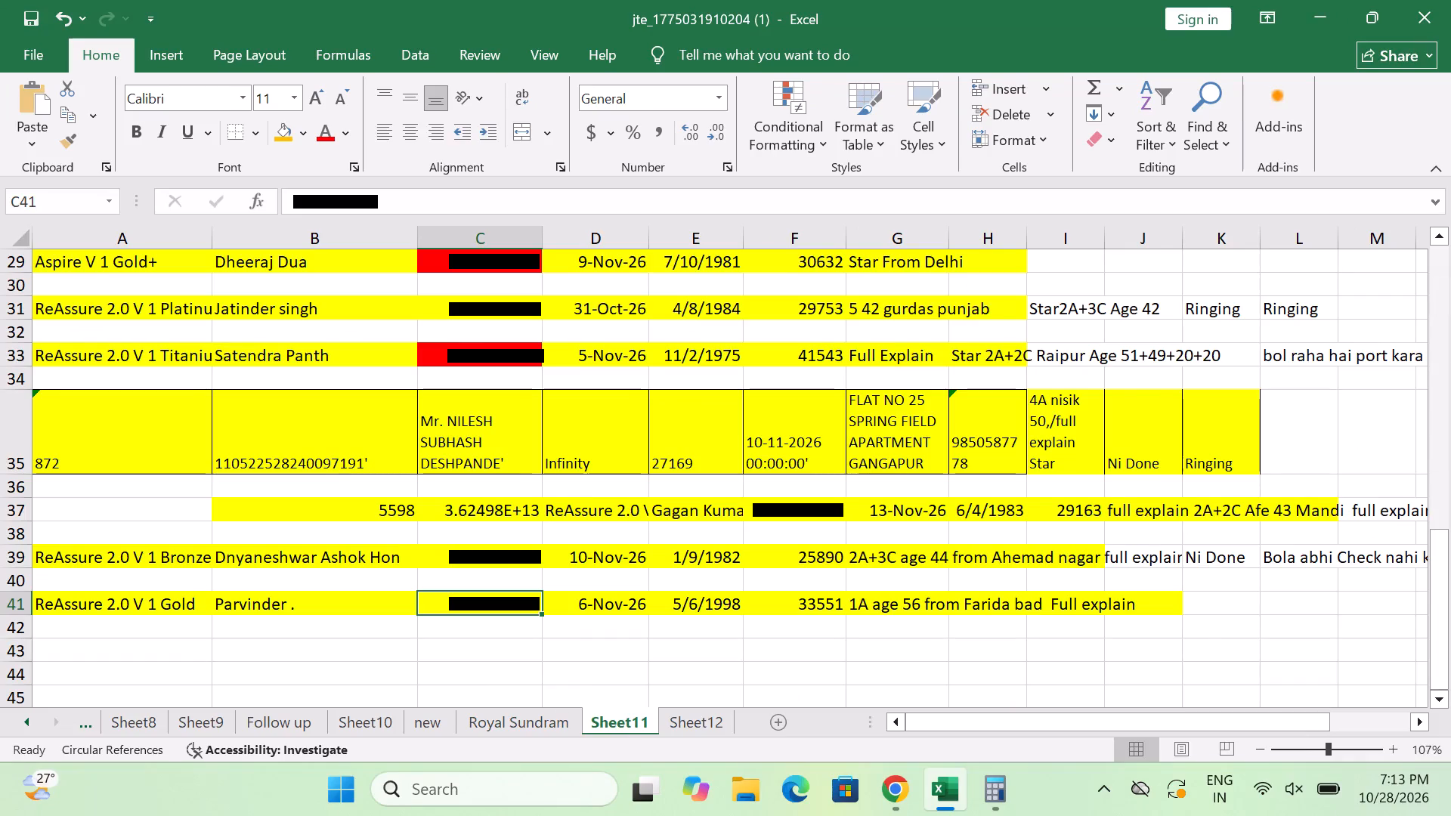
left_click(415, 610)
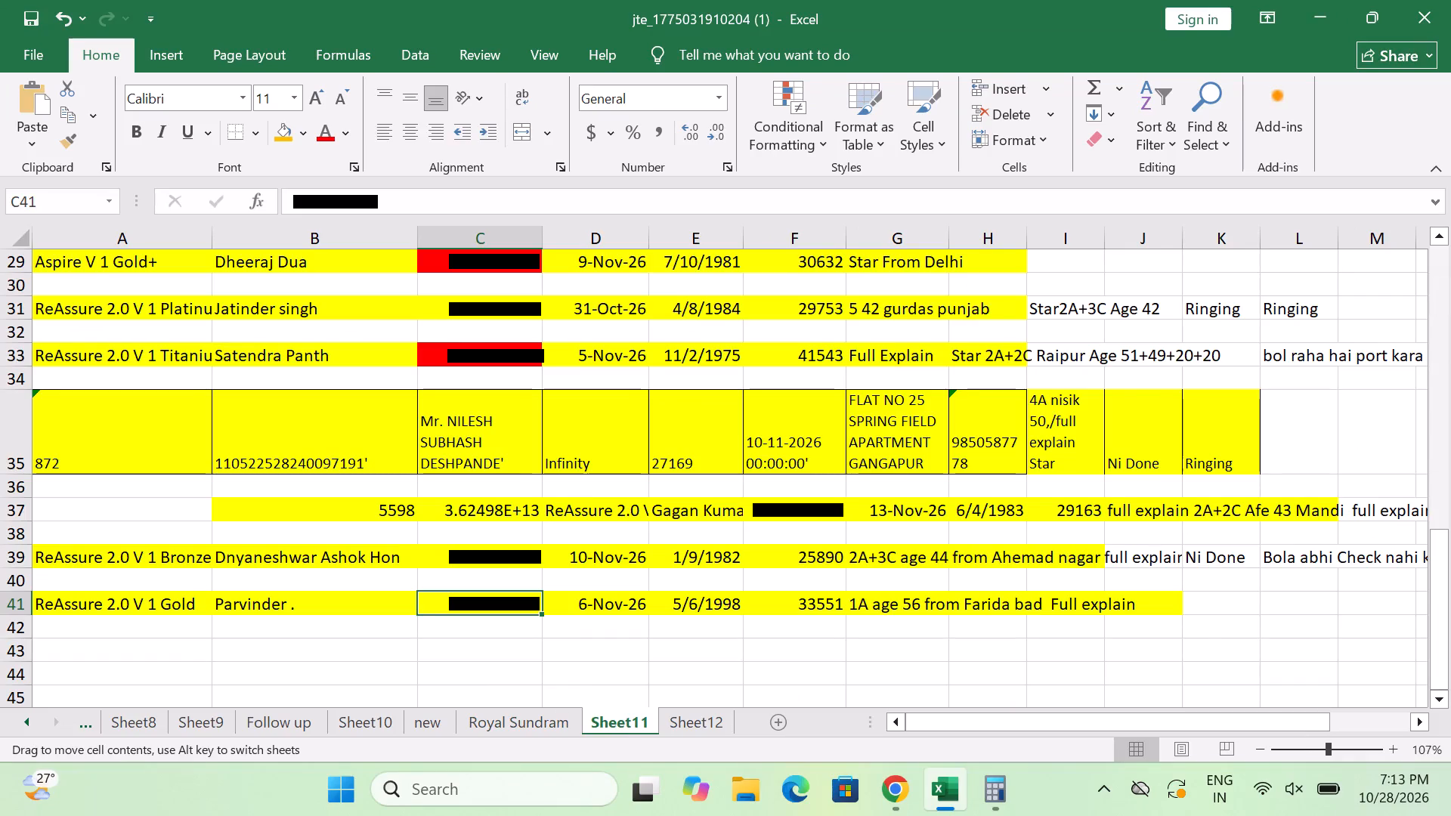
left_click(815, 607)
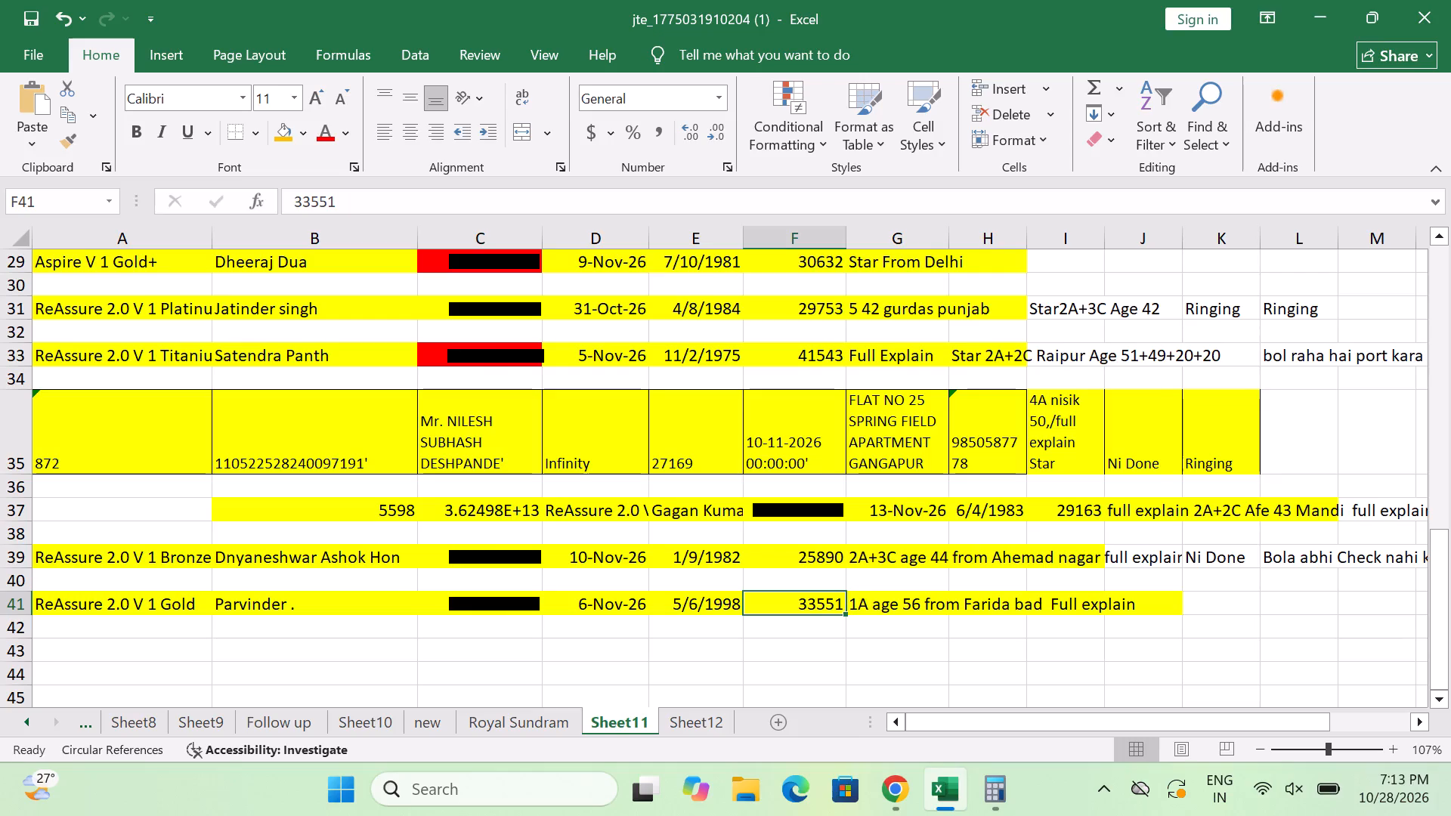
left_click(394, 610)
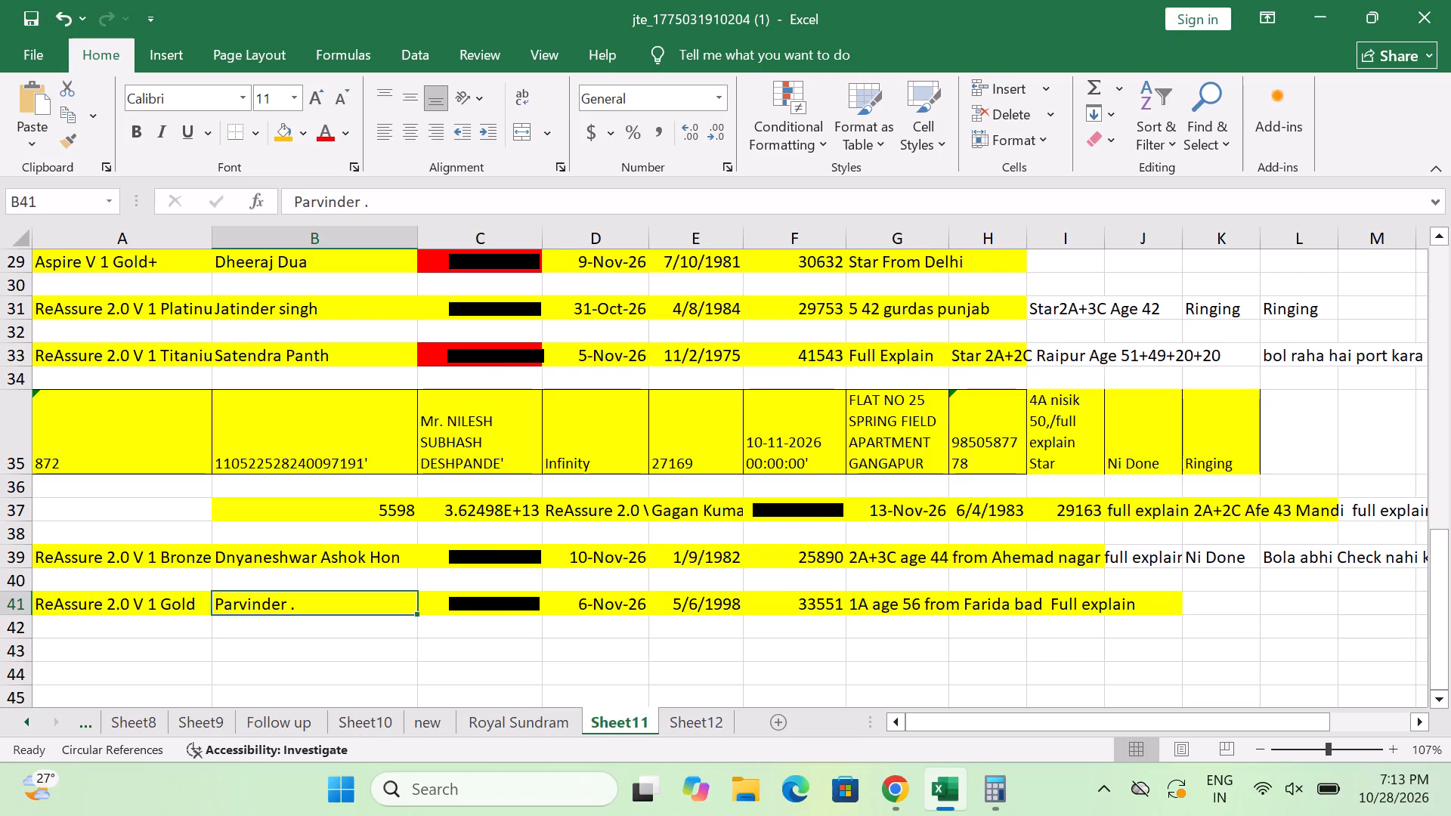
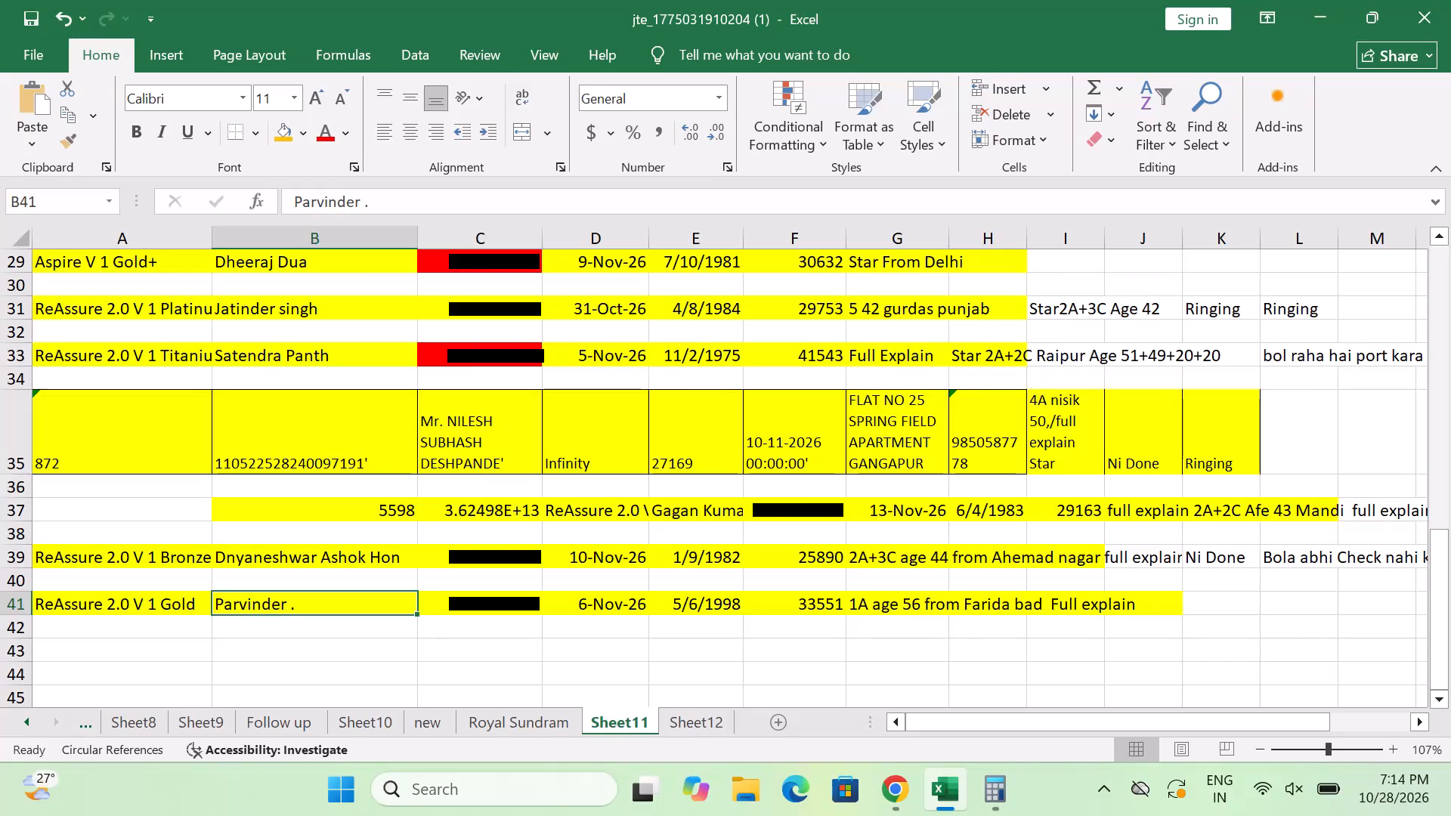
Open the column C entry of the ReAssure 2.0 V 1 Gold record in row 41 on Sheet11.
left_click(496, 611)
triple_click(495, 604)
left_click(495, 604)
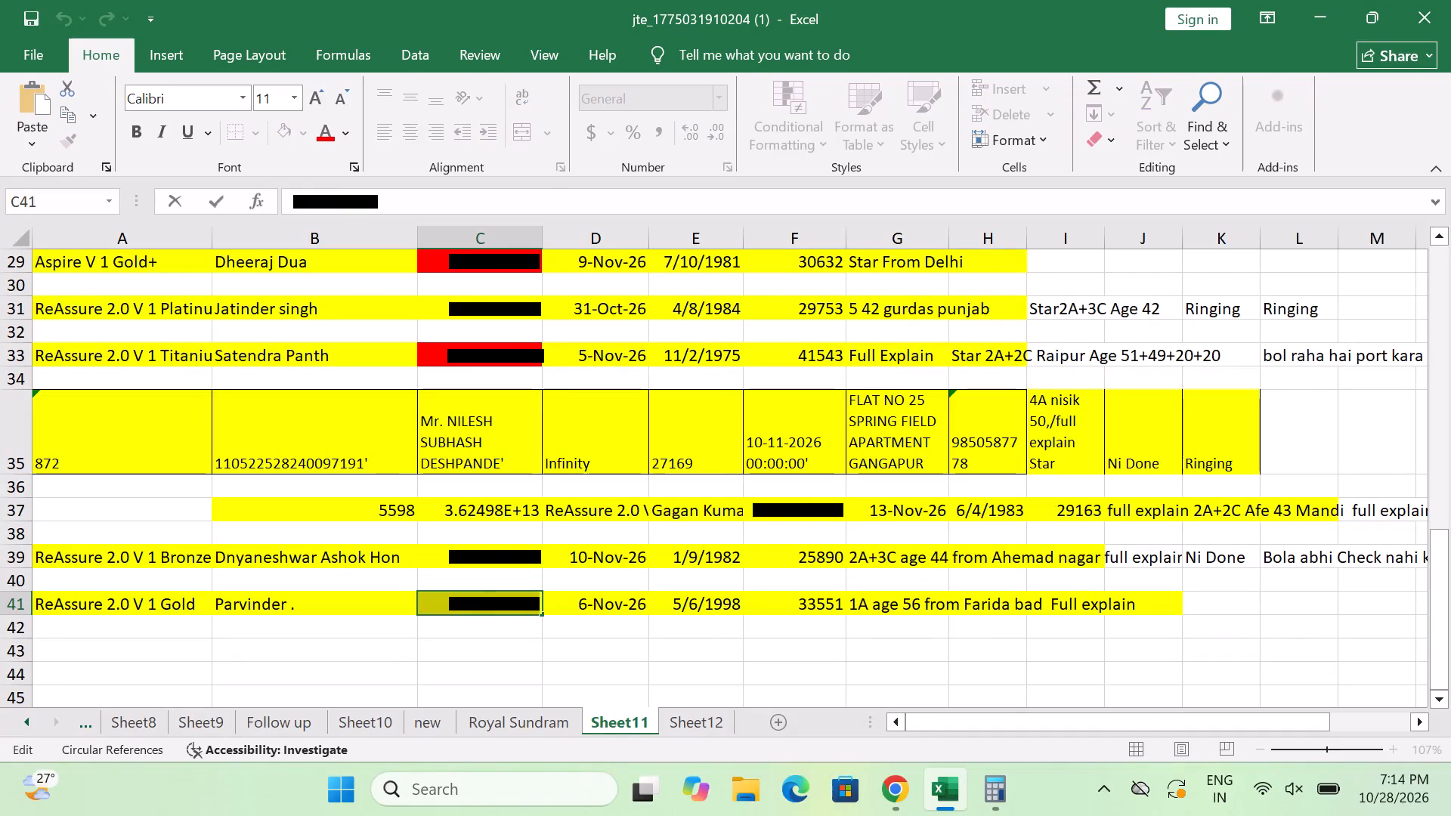
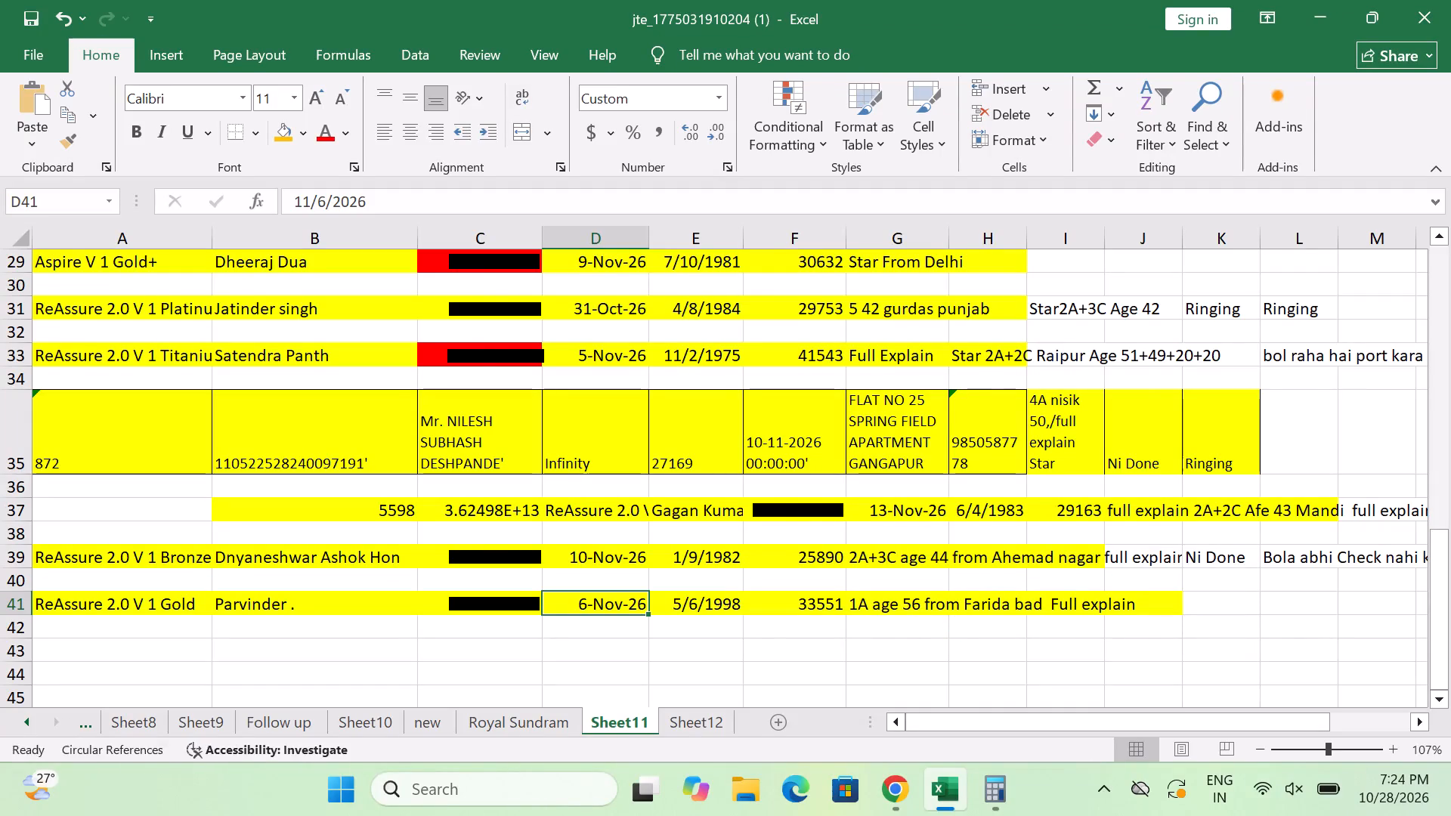
Save the workbook with the current Sheet11 follow-up records.
key("ctrl+s")
key("ctrl+s")
key("ctrl+s")
key("ctrl+s")
key("ctrl+s")
key("ctrl+s")
key("ctrl+s")
key("ctrl+s")
key("ctrl+s")
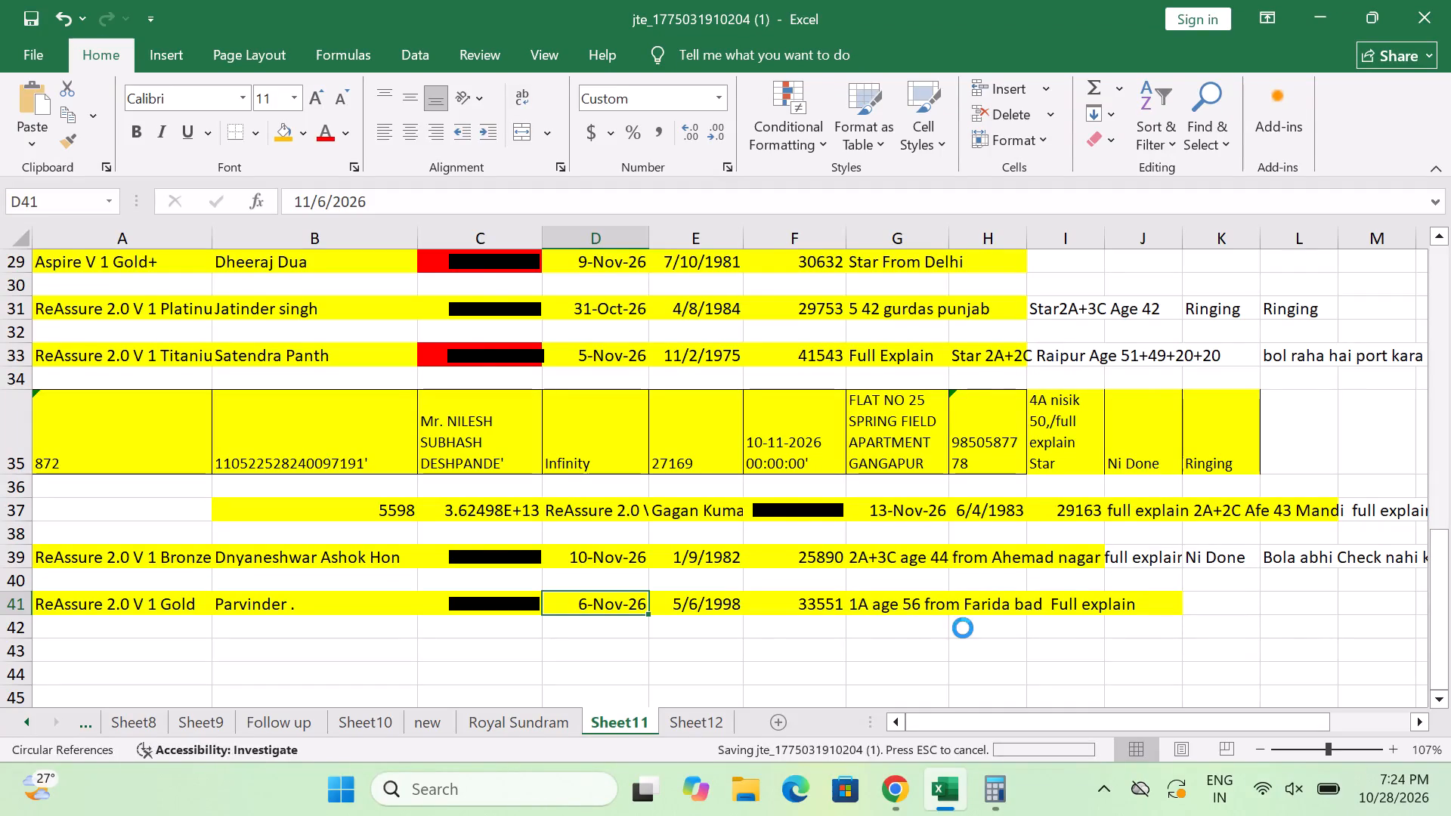
key("ctrl+s")
key("ctrl+s")
key("ctrl+s")
key("ctrl+s")
key("ctrl+s")
key("ctrl+s")
key("ctrl+s")
key("ctrl+s")
key("ctrl+s")
Open Sheet12 to view the Star Health policy portability message.
left_click(687, 724)
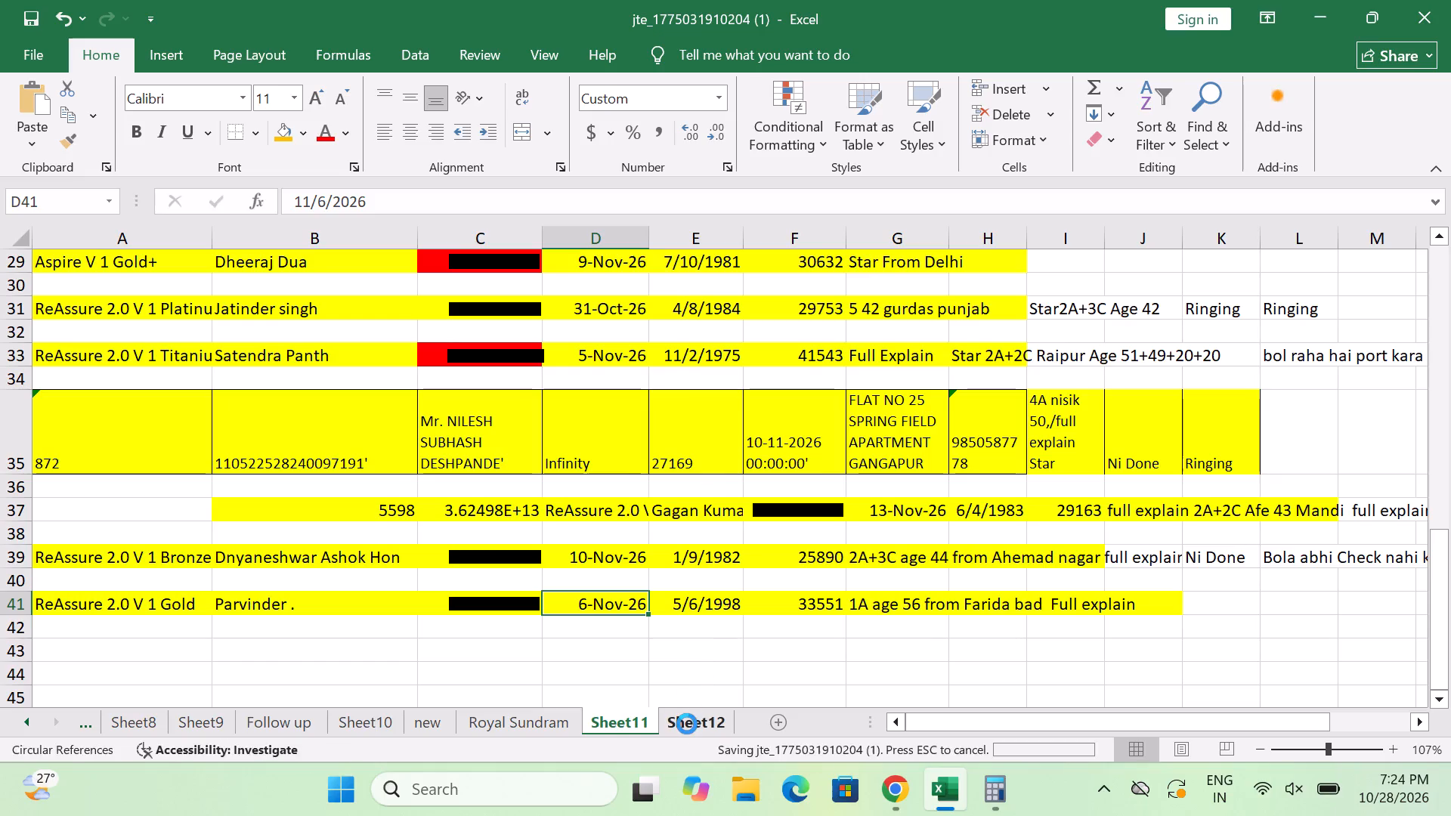
left_click(687, 724)
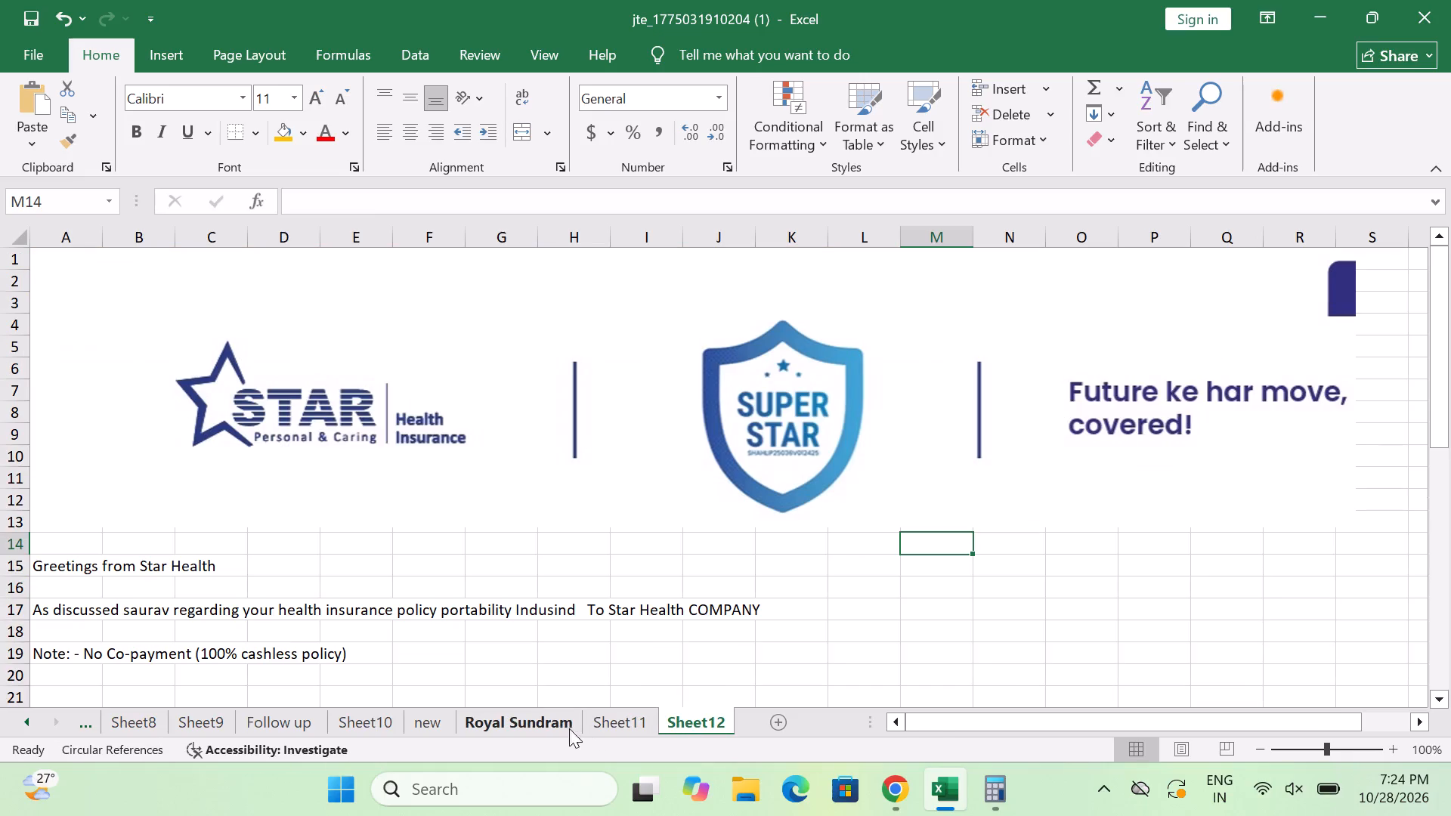
On the Royal Sundram sheet, fill the column E cell of the ReAssure 2.0 V 1 Gold record in row 349 from the cell above.
left_click(541, 722)
key("ctrl+d")
key("ctrl+d")
key("ctrl+d")
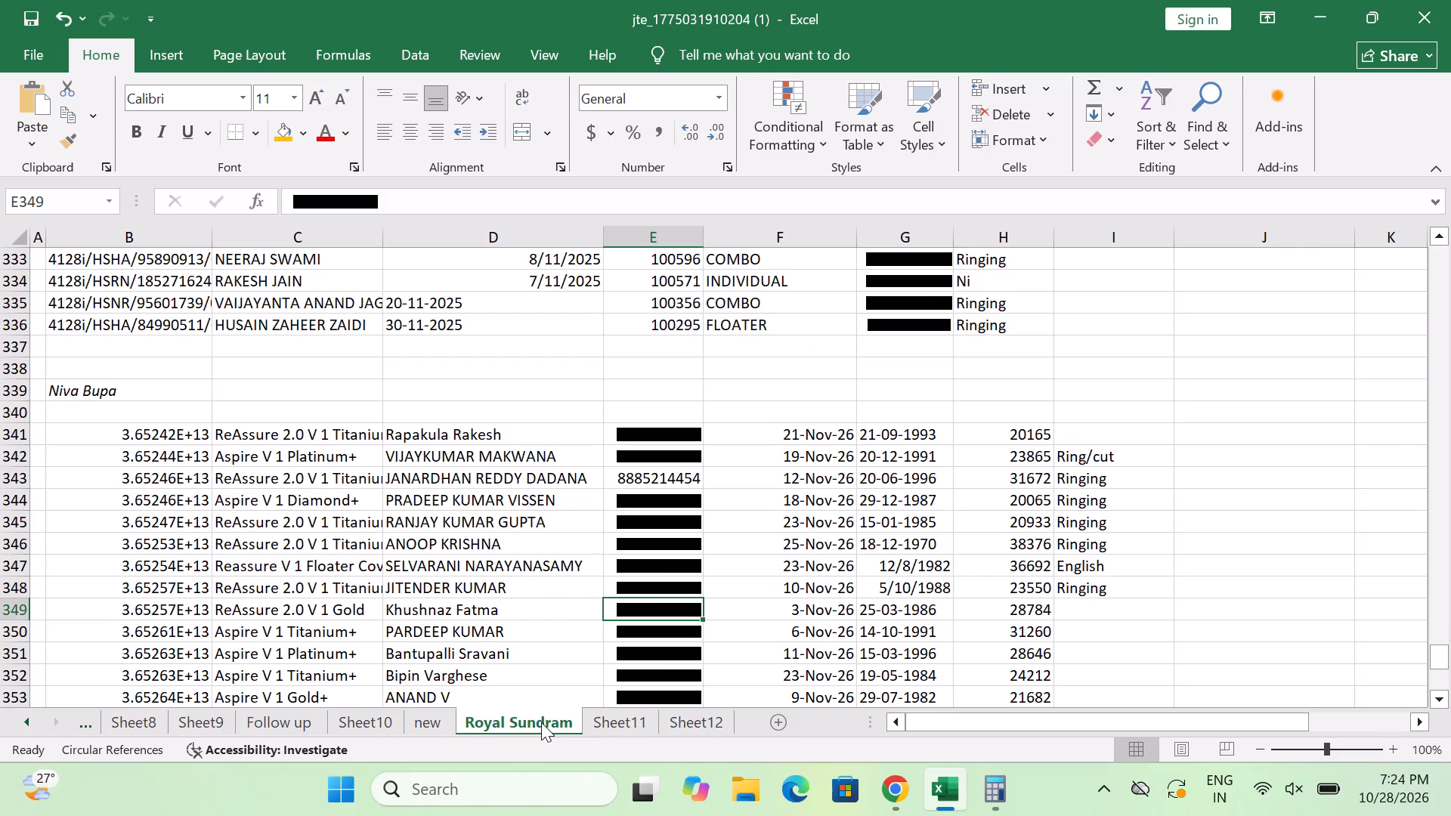
key("ctrl+d")
Select the empty cell J337 above the Niva Bupa list on the Royal Sundram sheet and save the workbook.
left_click(1183, 344)
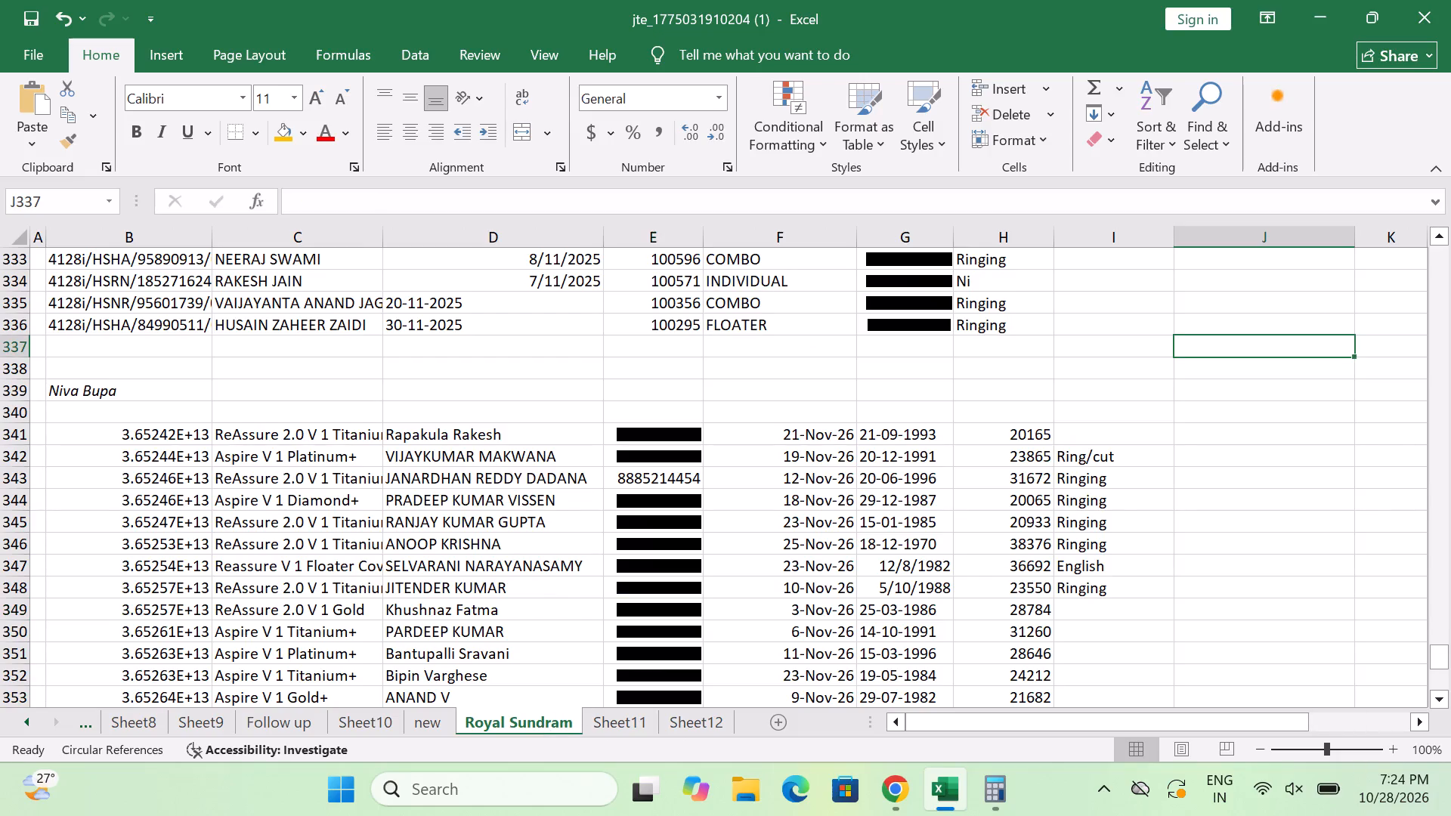
key("ctrl+s")
key("ctrl+s")
key("ctrl+s")
key("ctrl+s")
key("ctrl+s")
key("ctrl+s")
key("ctrl+s")
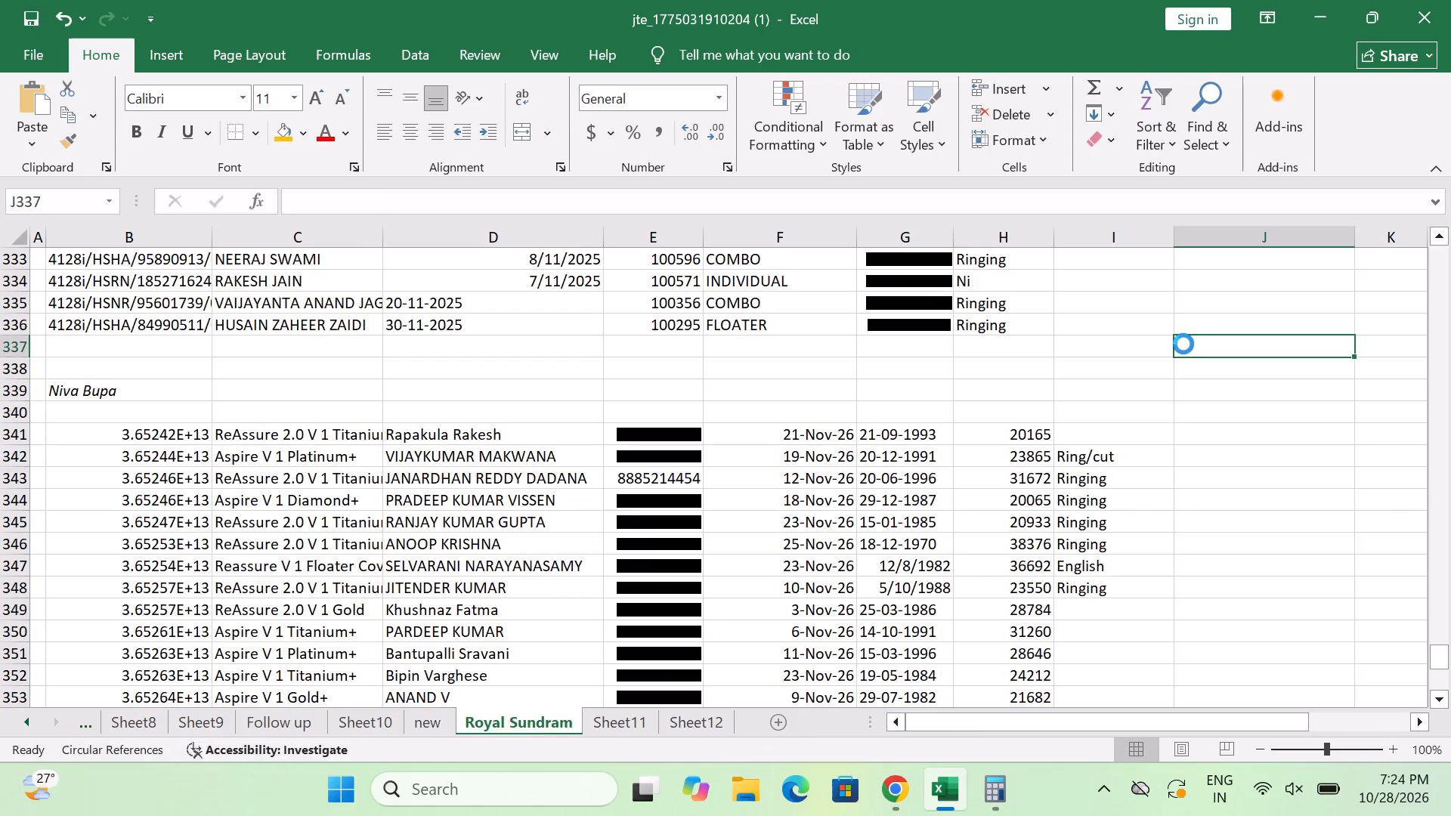
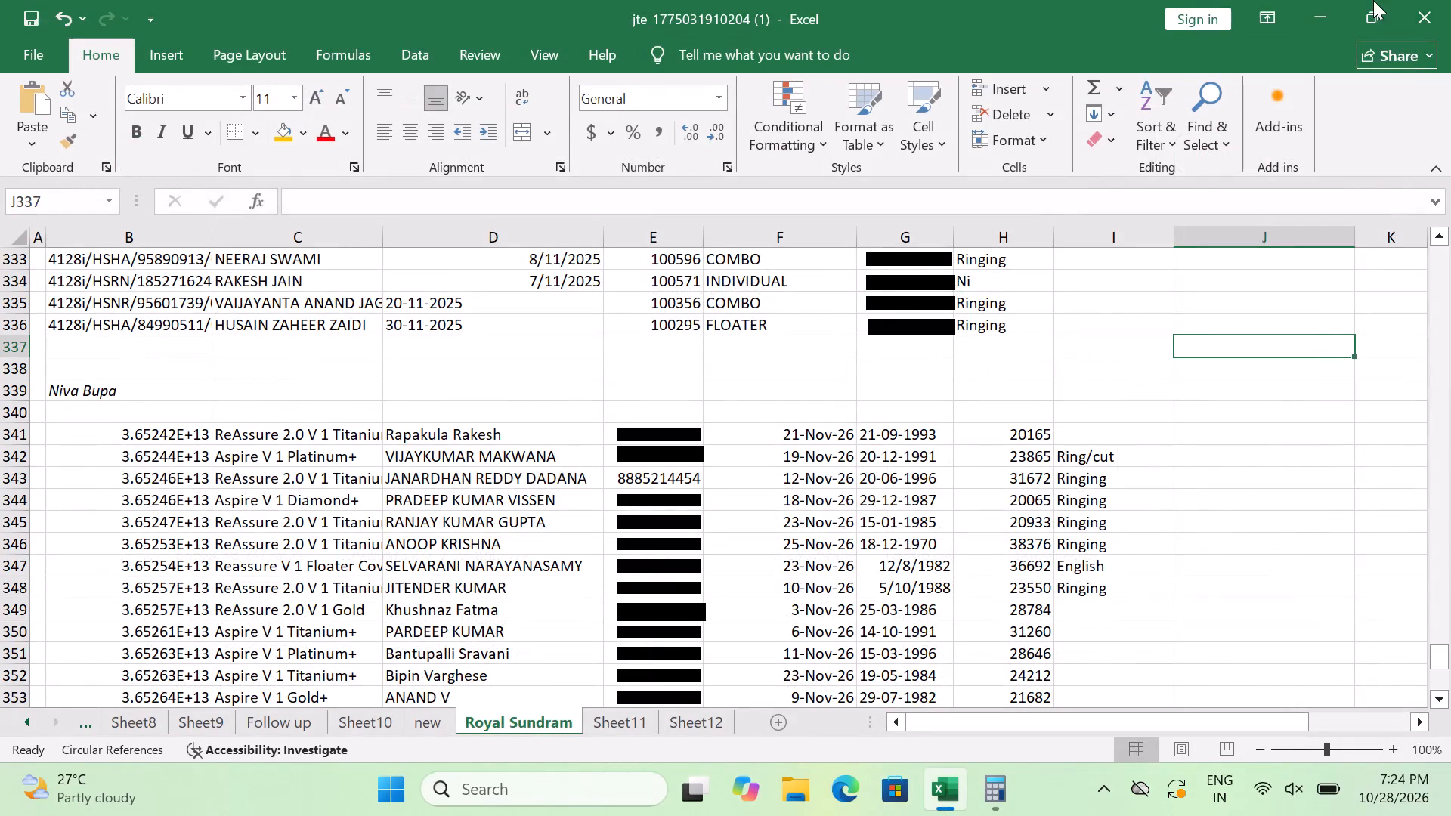
Close the Excel workbook and the Calculator.
left_click(1428, 13)
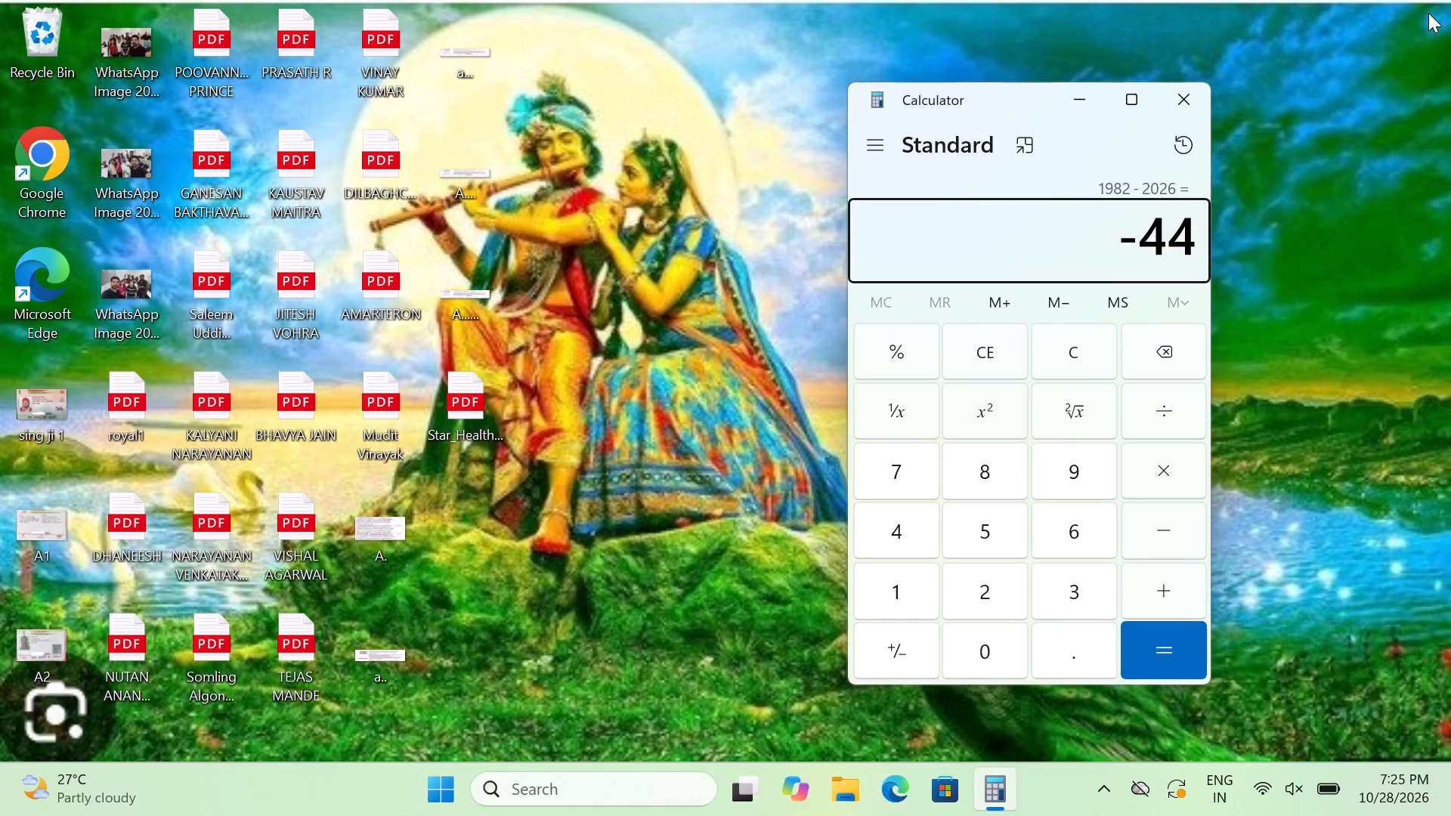
left_click(1179, 96)
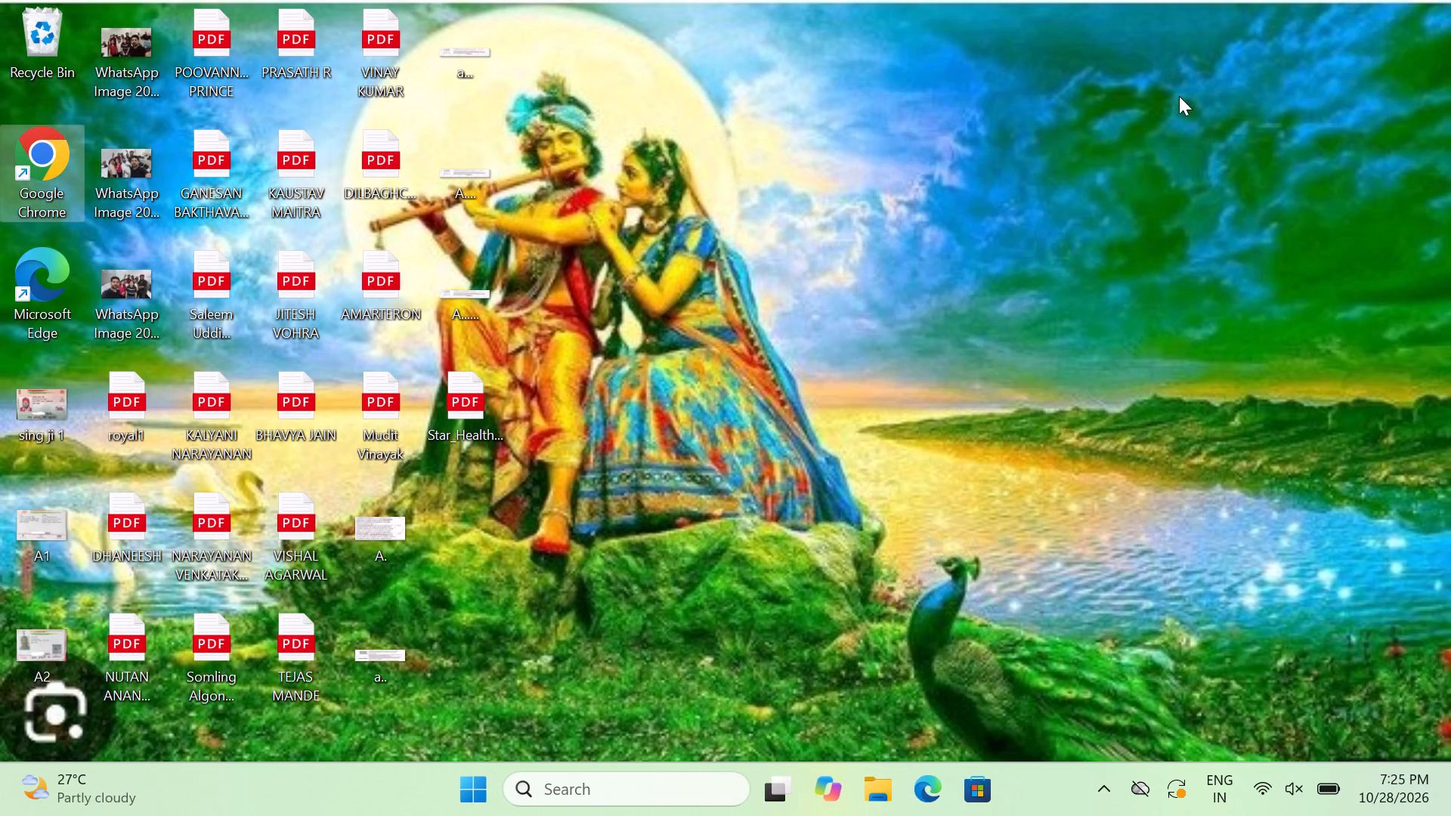
Shut down the PC without installing the pending updates.
left_click(465, 800)
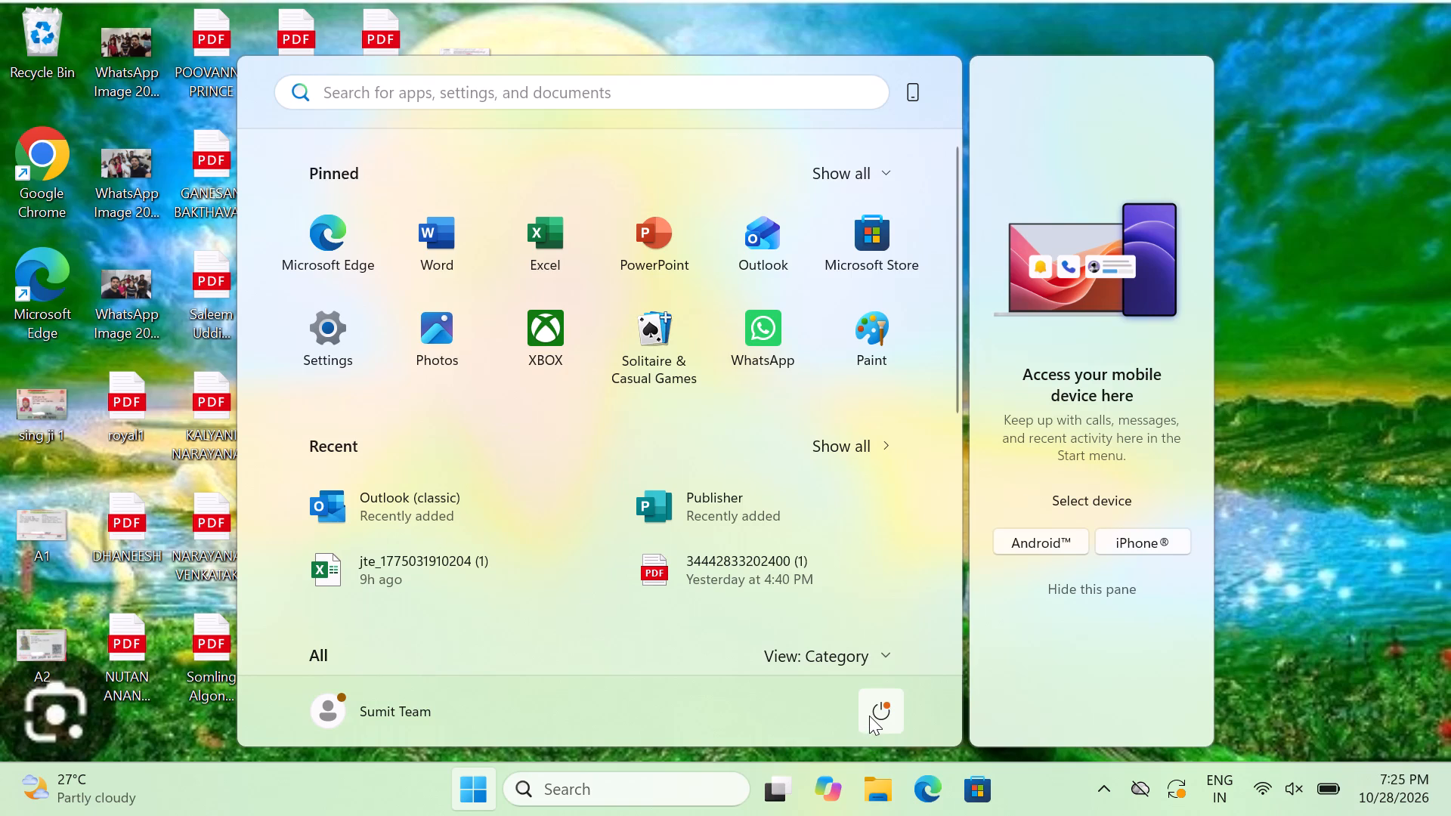
left_click(869, 716)
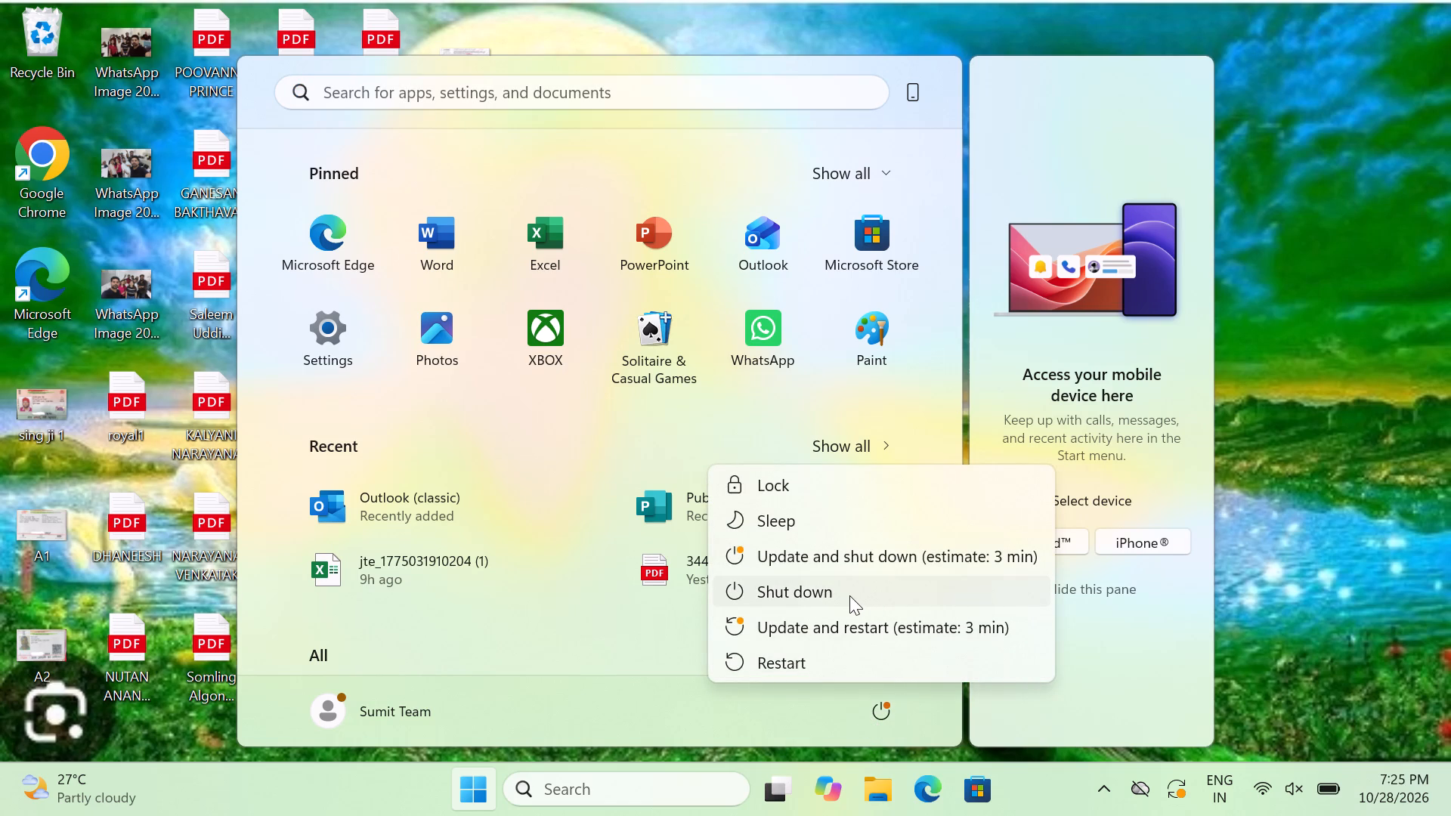
left_click(790, 586)
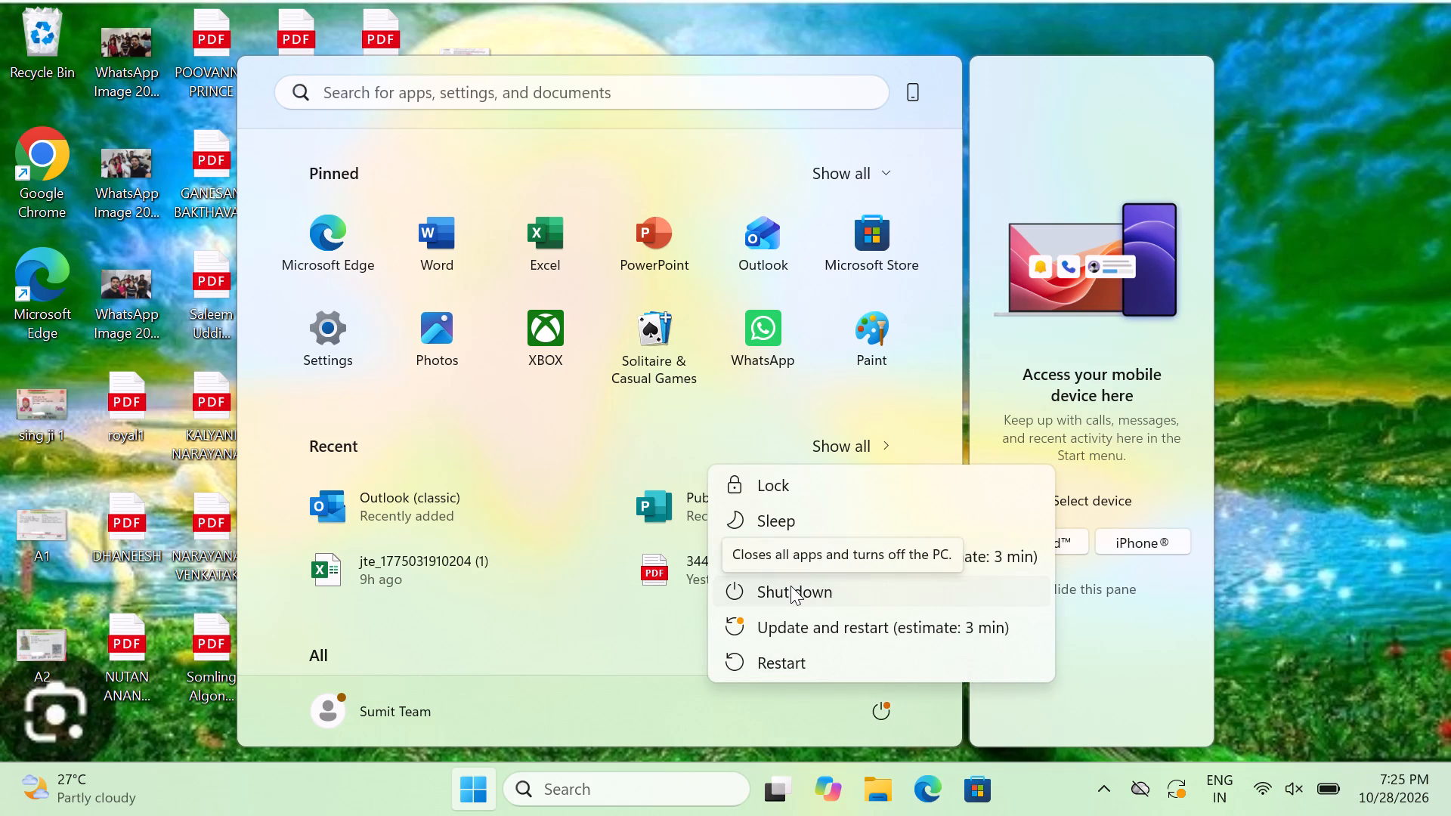